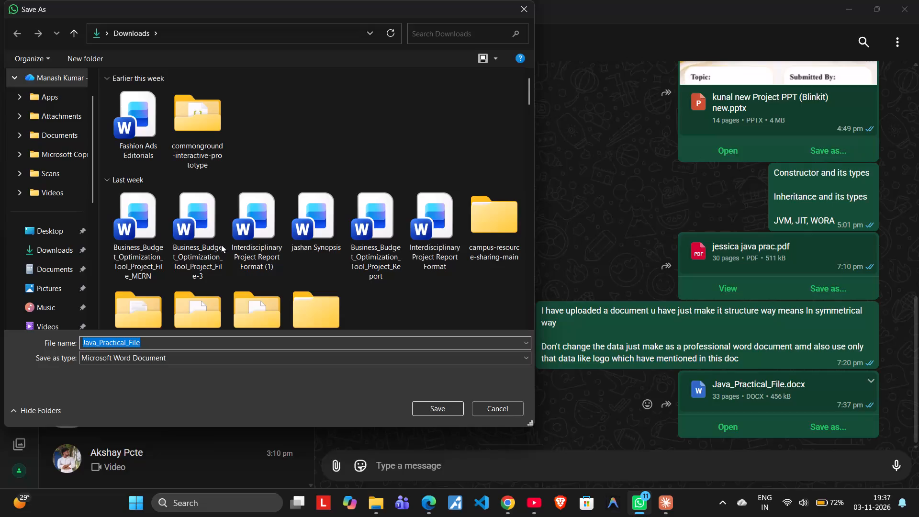
Choose the Downloads folder as the save location for the Word document Java_Practical_File.
click(66, 236)
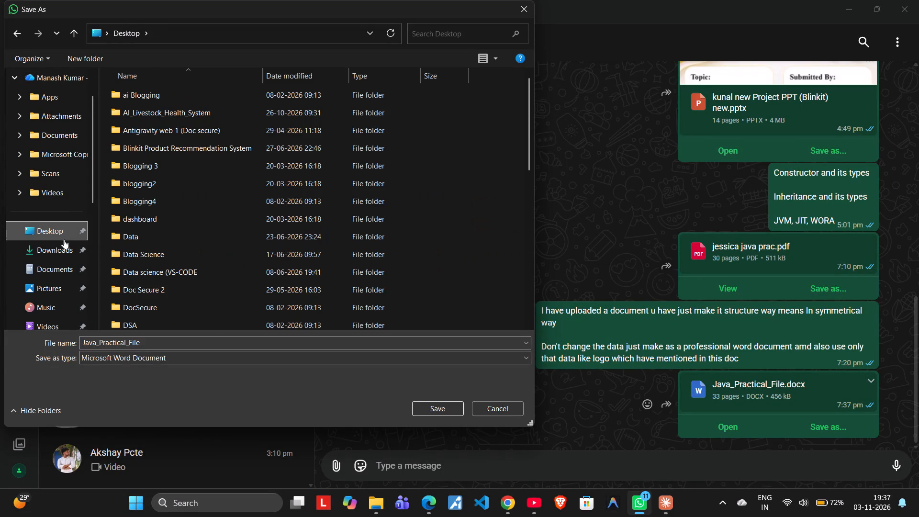
click(50, 250)
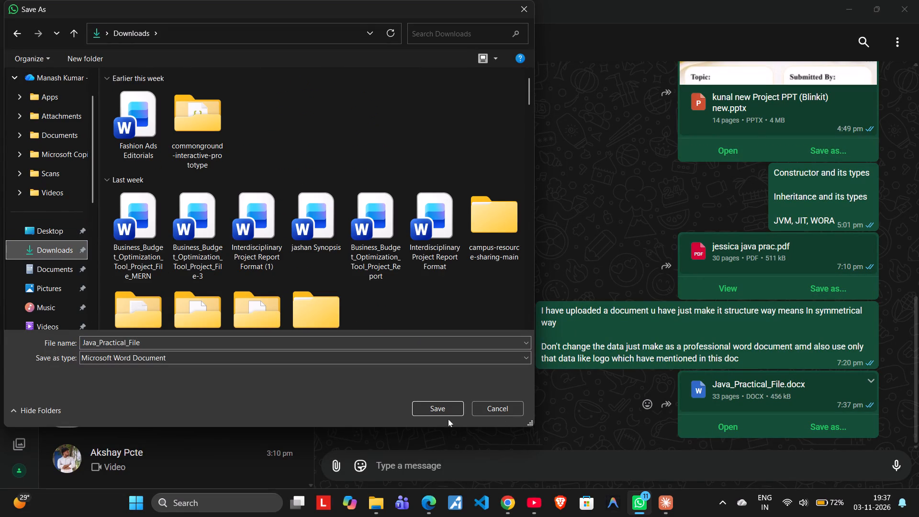
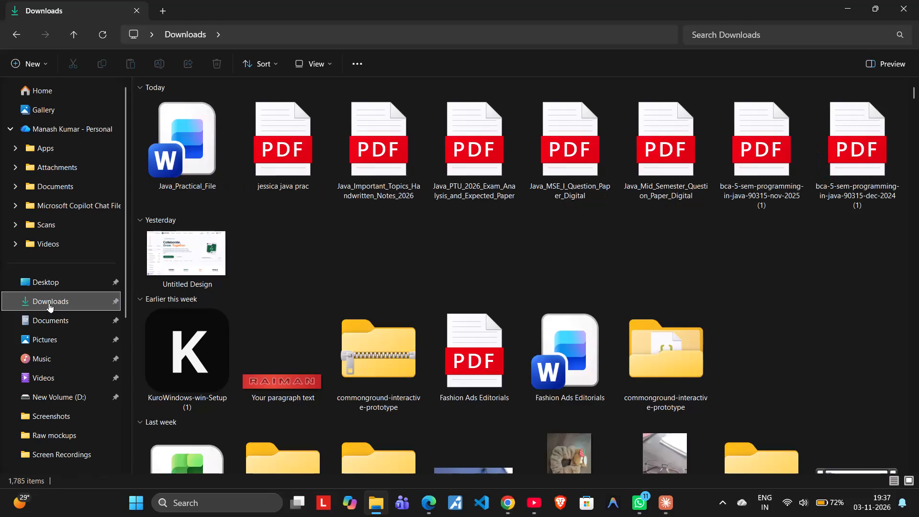
Open the Java_Practical_File Word document from the Downloads folder.
click(49, 303)
double_click(217, 121)
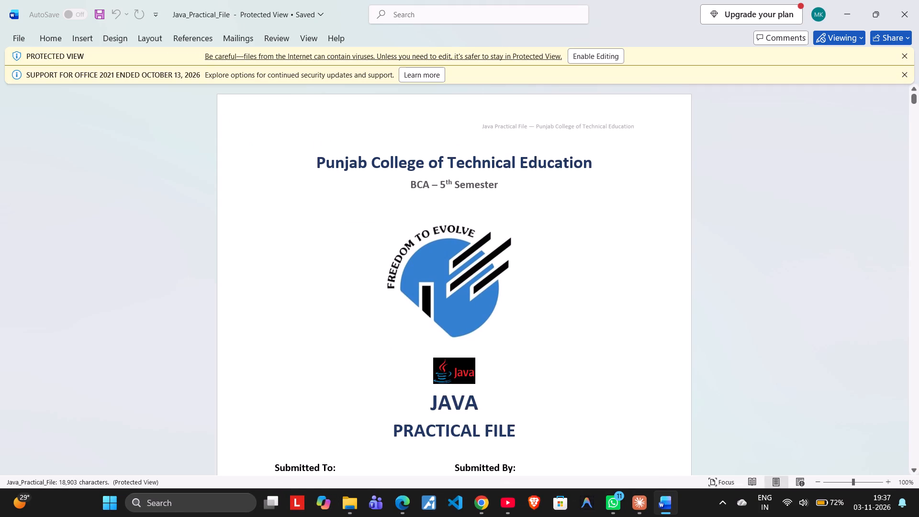
Enable editing of the protected Java practical file and dismiss the Office support notice.
click(592, 54)
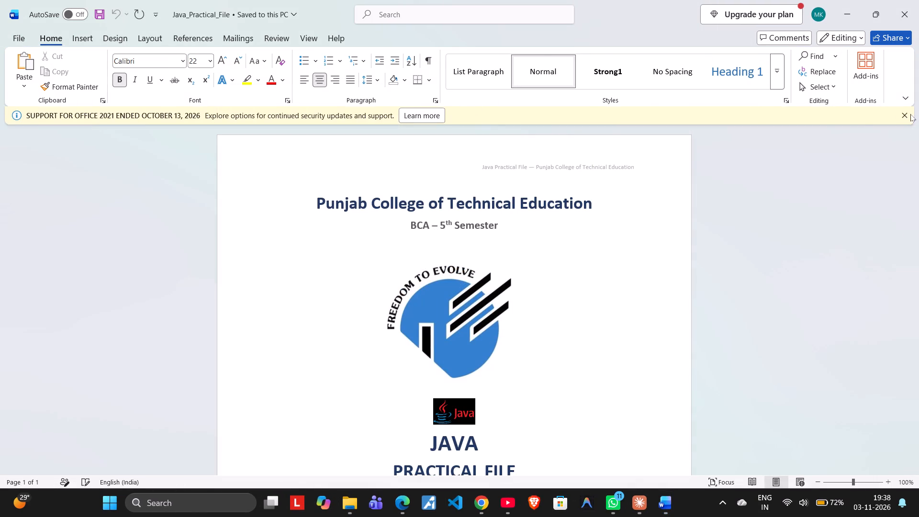
click(902, 113)
Look through the cover page, the table of contents and the first practical.
scroll(561, 279, down, 1)
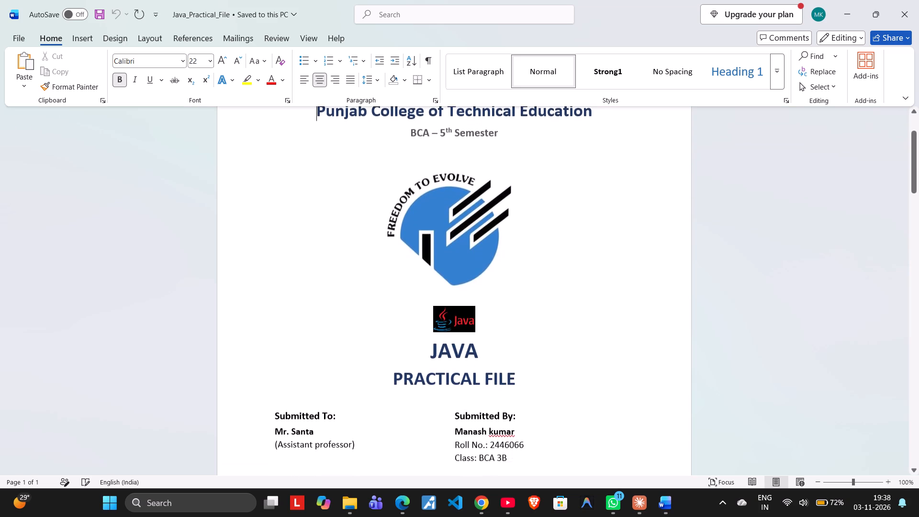
scroll(561, 279, down, 7)
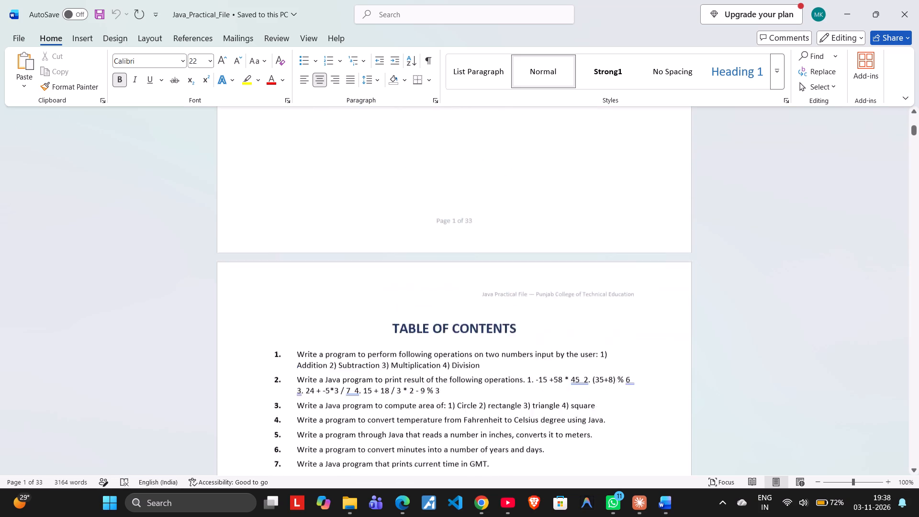
scroll(561, 279, up, 2)
scroll(561, 279, right, 1)
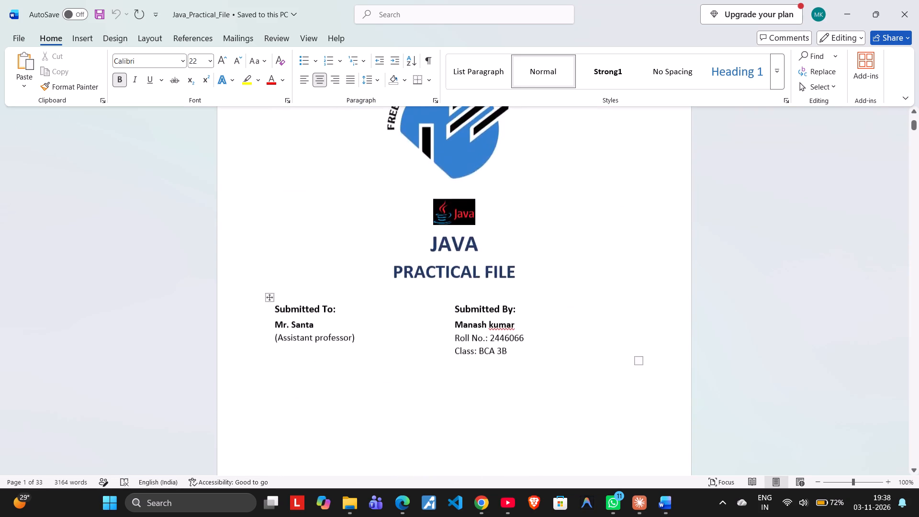
scroll(561, 279, down, 5)
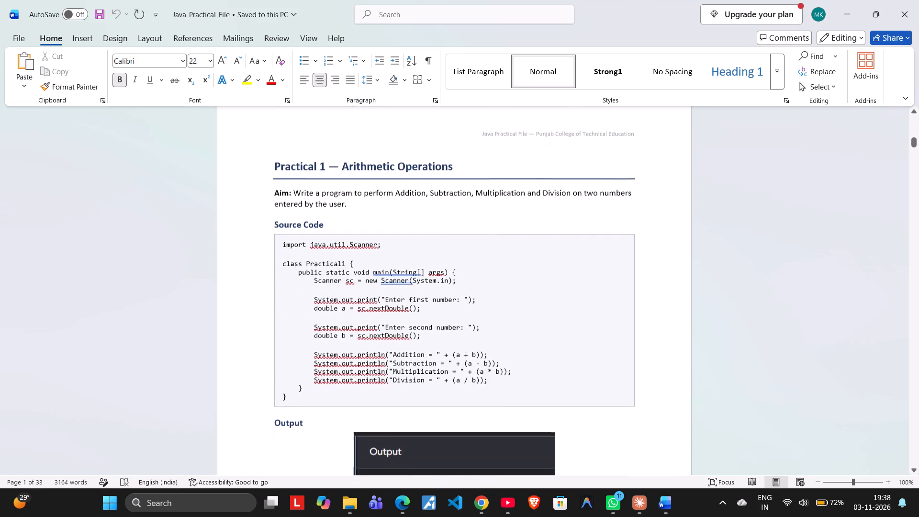
scroll(561, 279, up, 6)
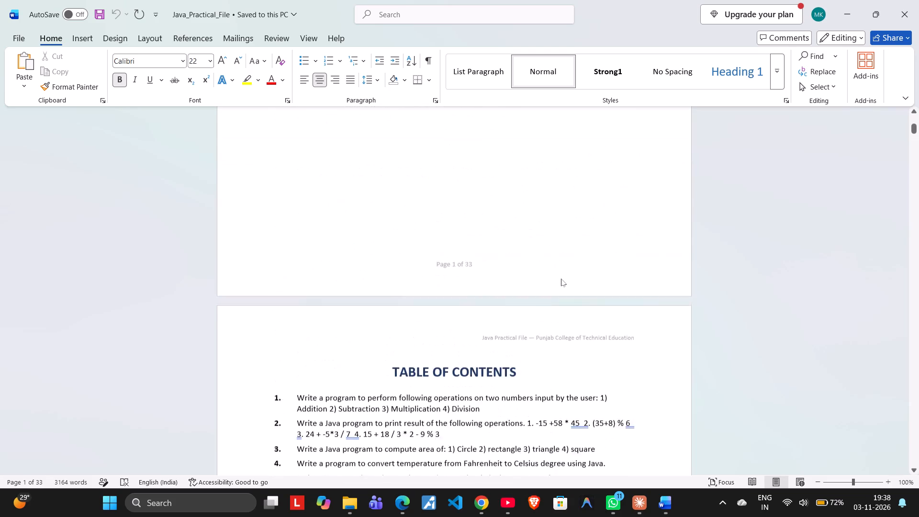
scroll(561, 279, down, 4)
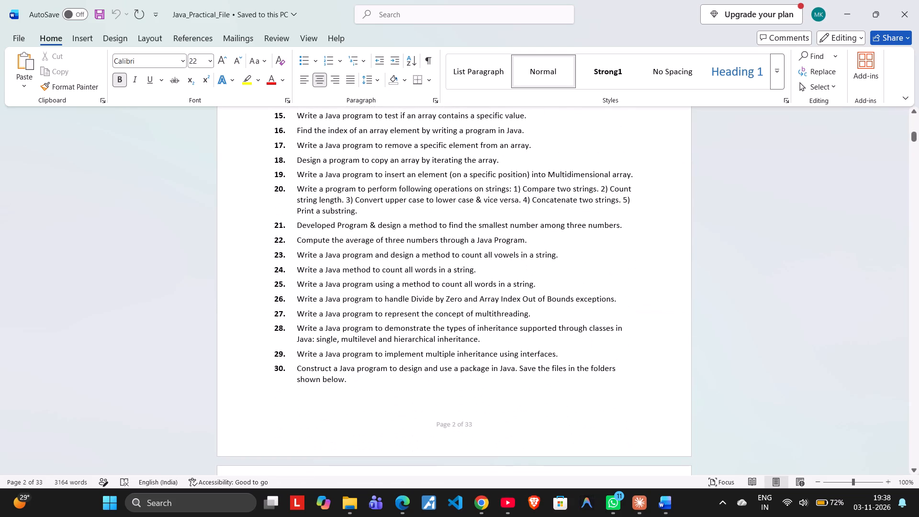
Change the font of the entire document body to Times New Roman.
key(ctrl+a)
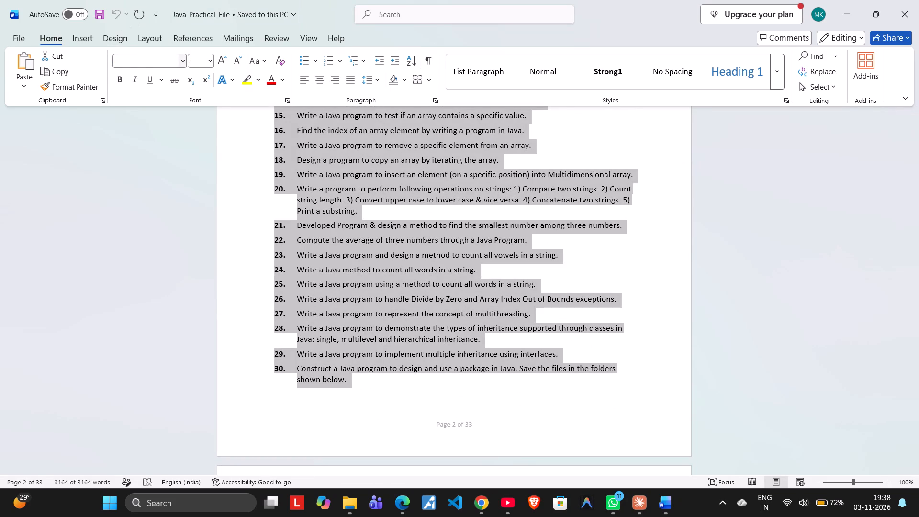
click(126, 64)
text(ti)
key(Return)
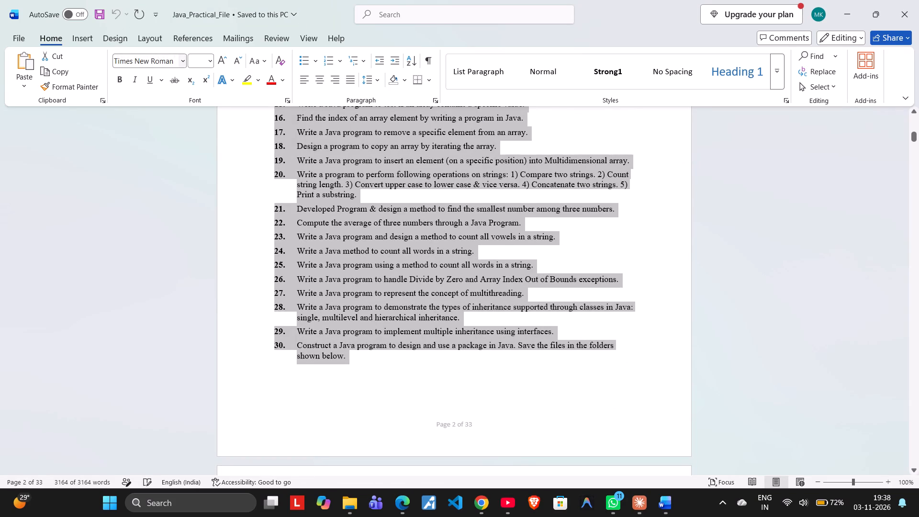
click(884, 229)
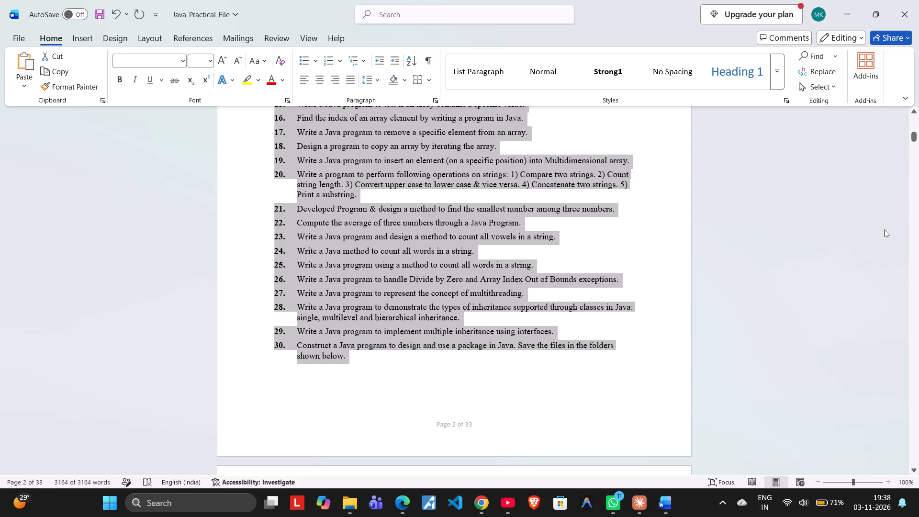
Delete the small Java logo image above the JAVA title on the cover page.
scroll(845, 232, up, 11)
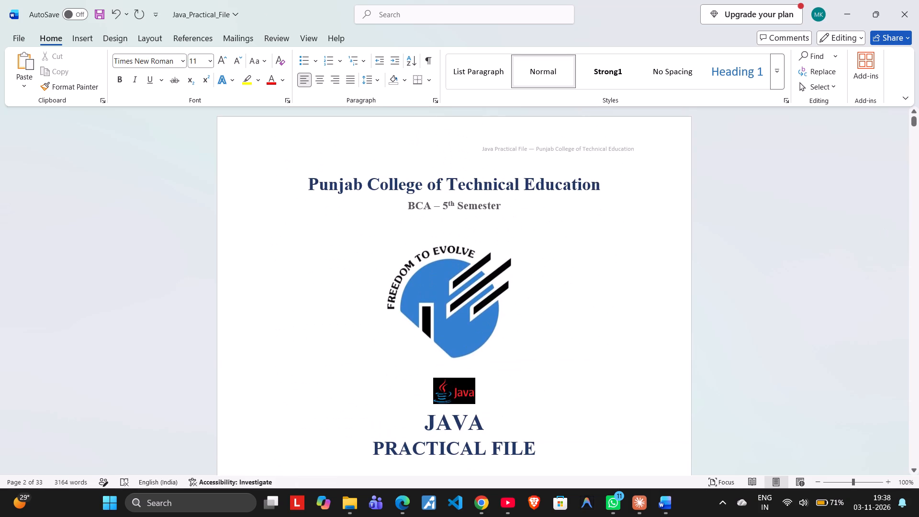
scroll(700, 173, down, 2)
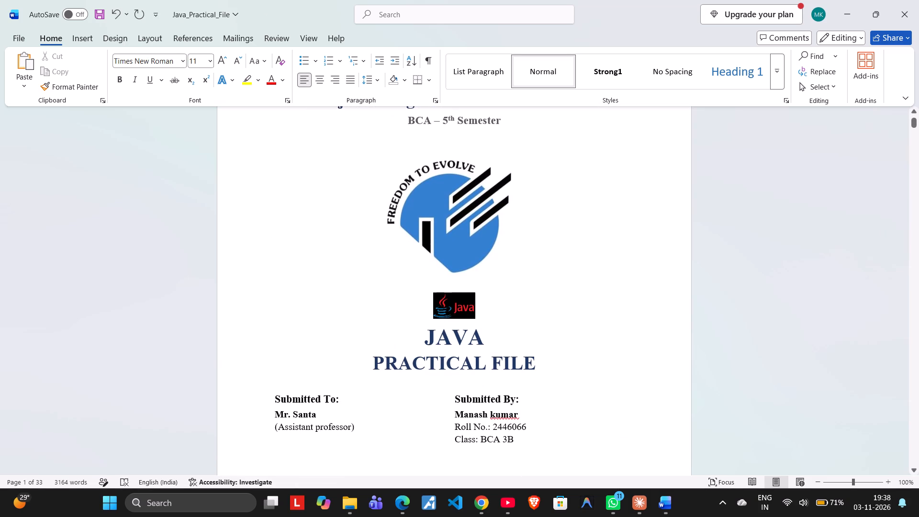
click(446, 310)
key(BackSpace)
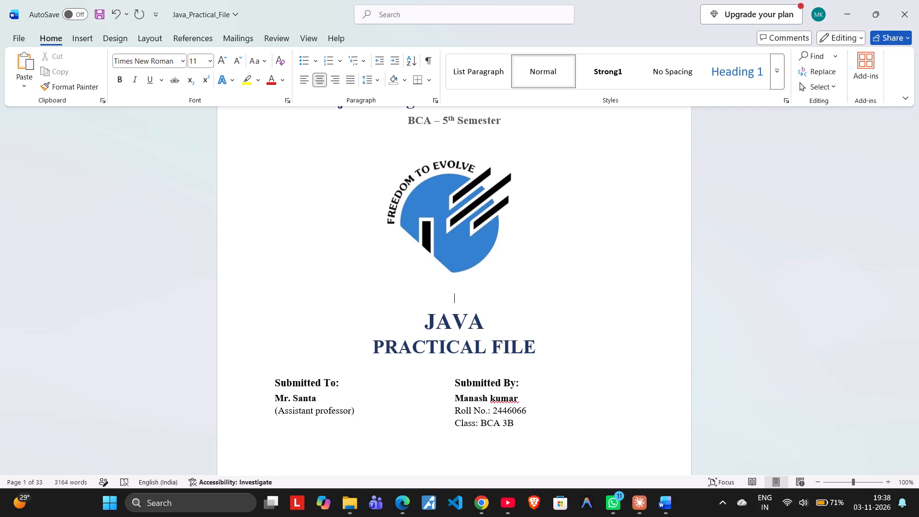
Switch to Chrome, search Google for "pcte blue logo" in a new tab and preview the blue Collegedunia logo image.
click(461, 225)
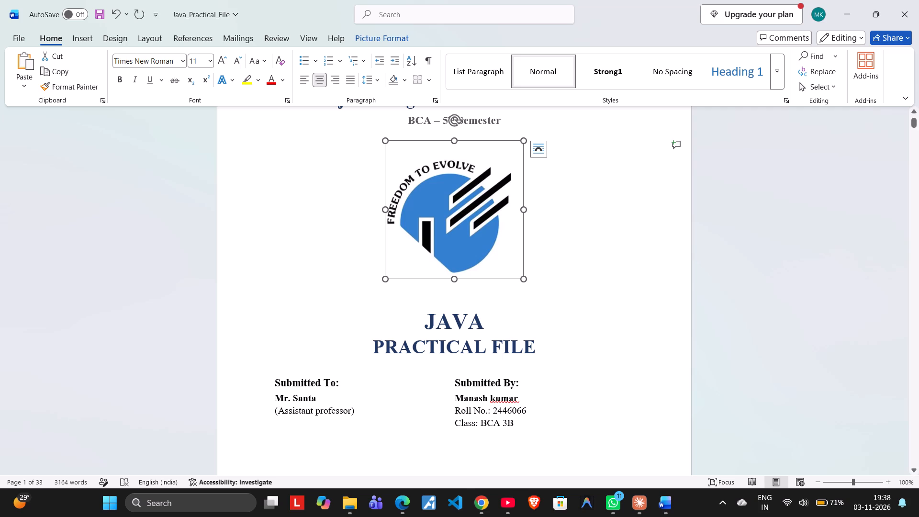
click(482, 506)
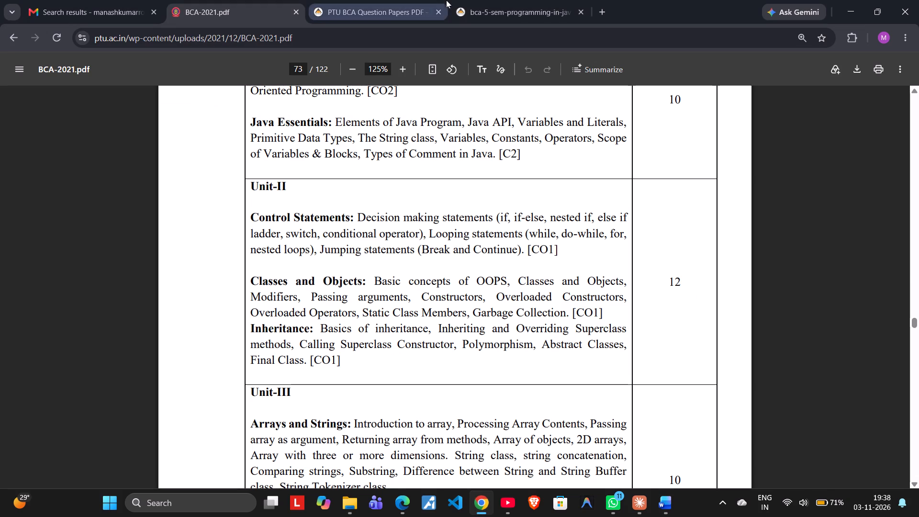
drag(617, 7, 595, 12)
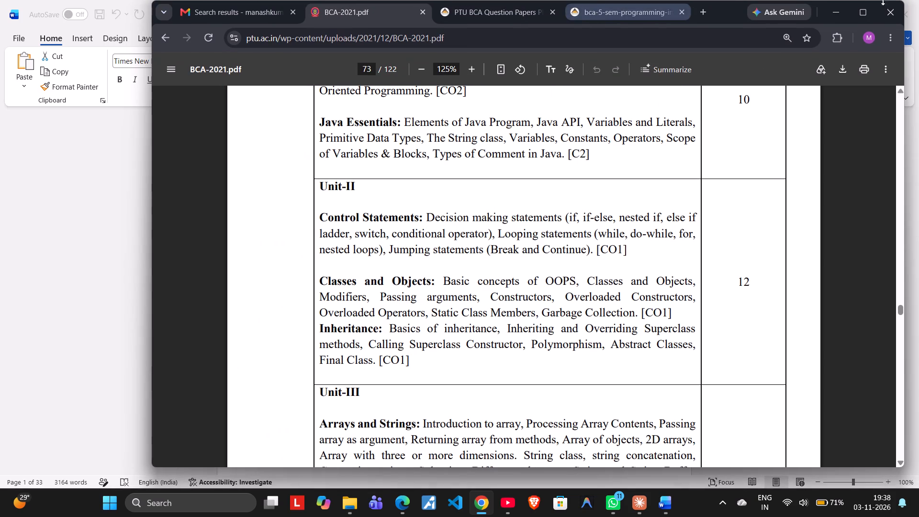
click(862, 11)
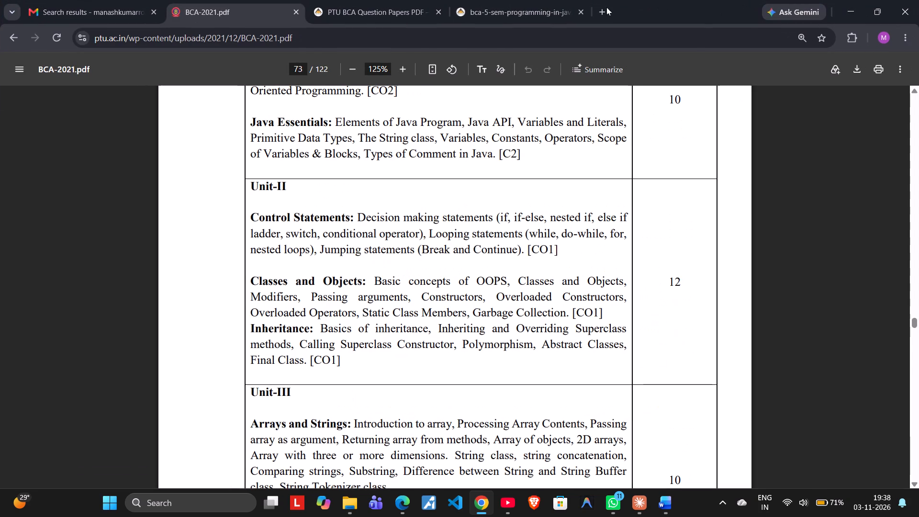
click(602, 9)
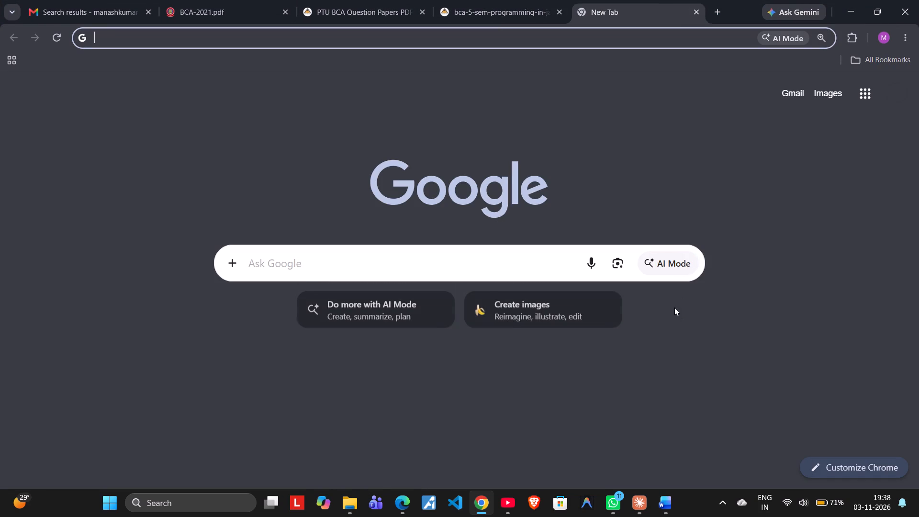
click(465, 257)
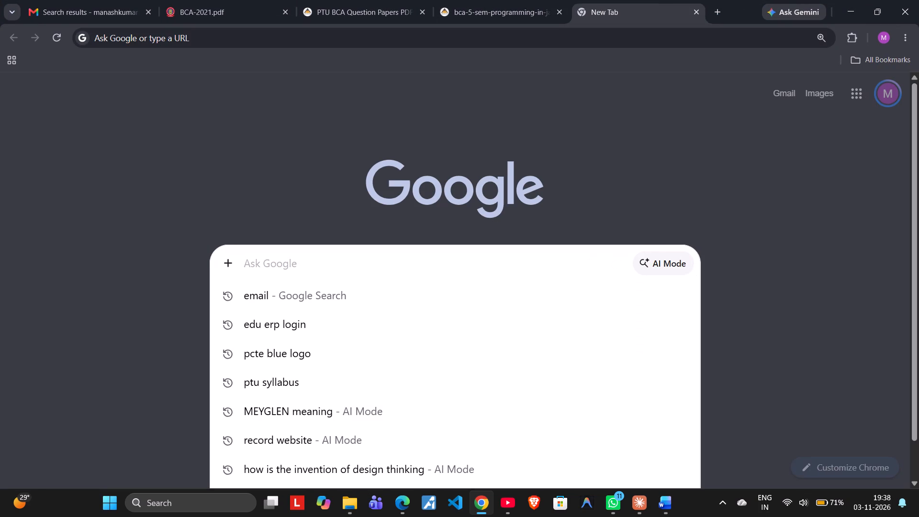
text(pcte)
key(space)
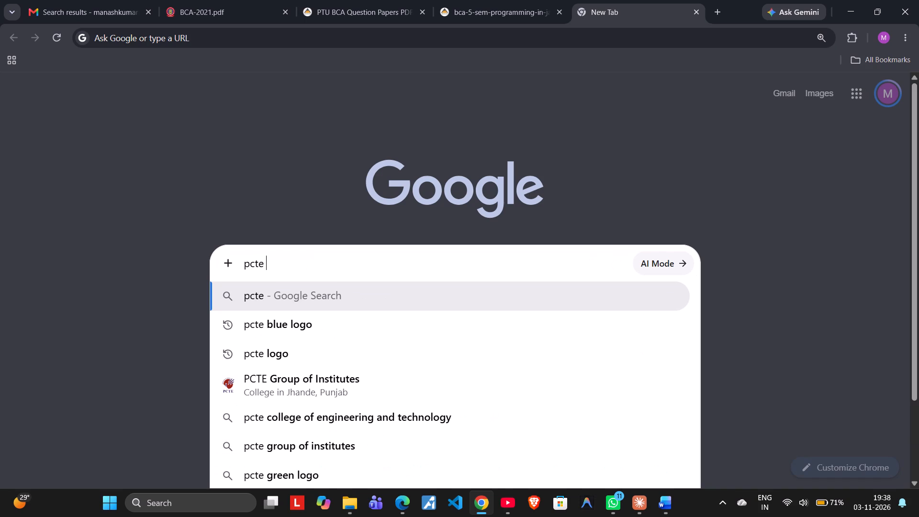
click(392, 322)
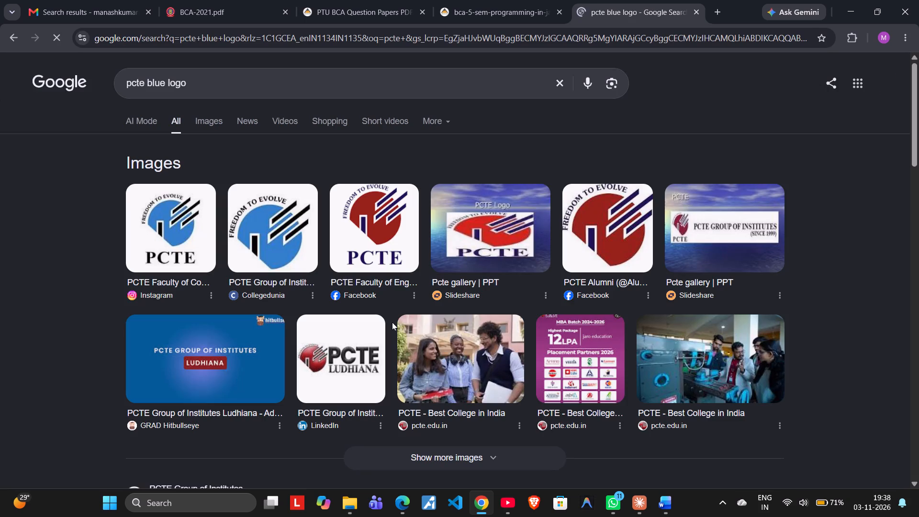
click(277, 257)
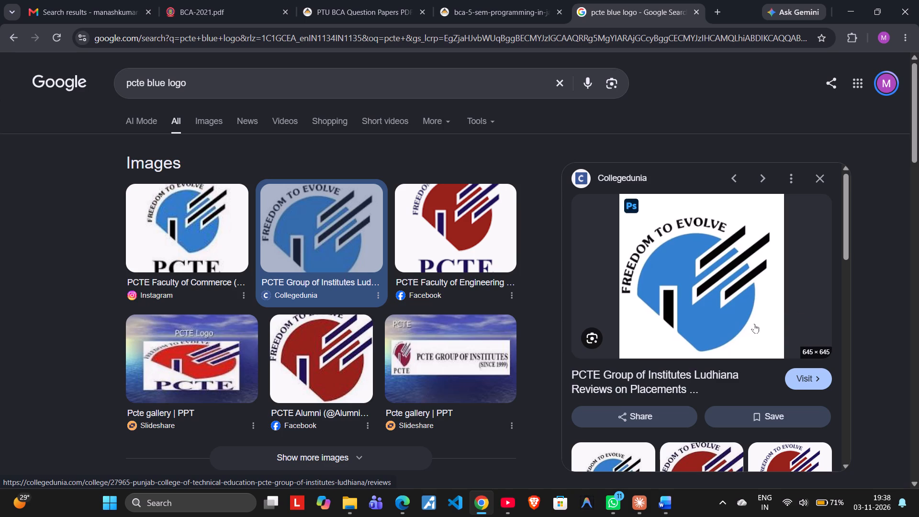
Visit the previewed image's Collegedunia source page and look through it for the blue PCTE logo.
click(800, 379)
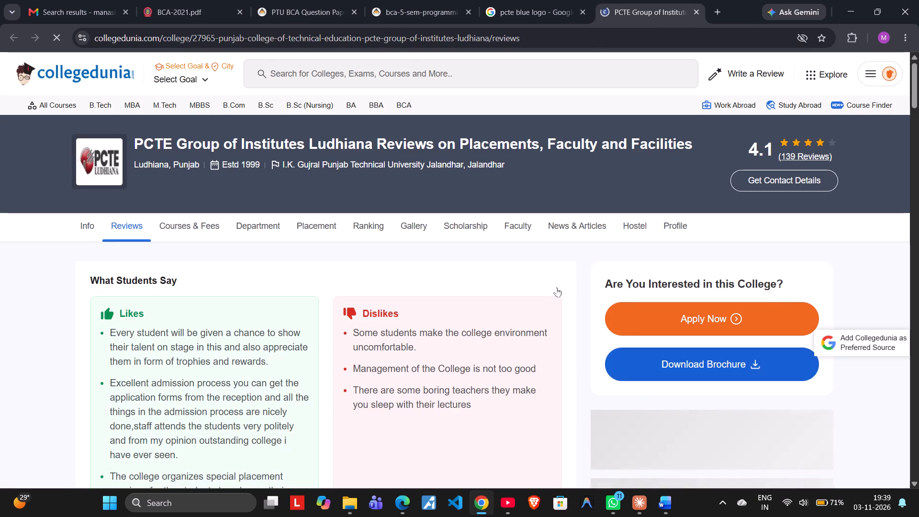
scroll(557, 287, down, 10)
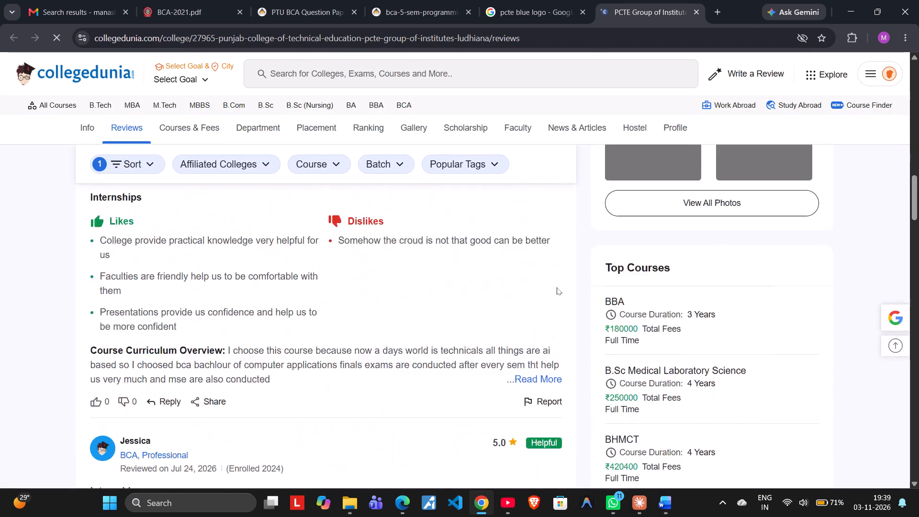
scroll(557, 287, down, 4)
scroll(557, 287, up, 8)
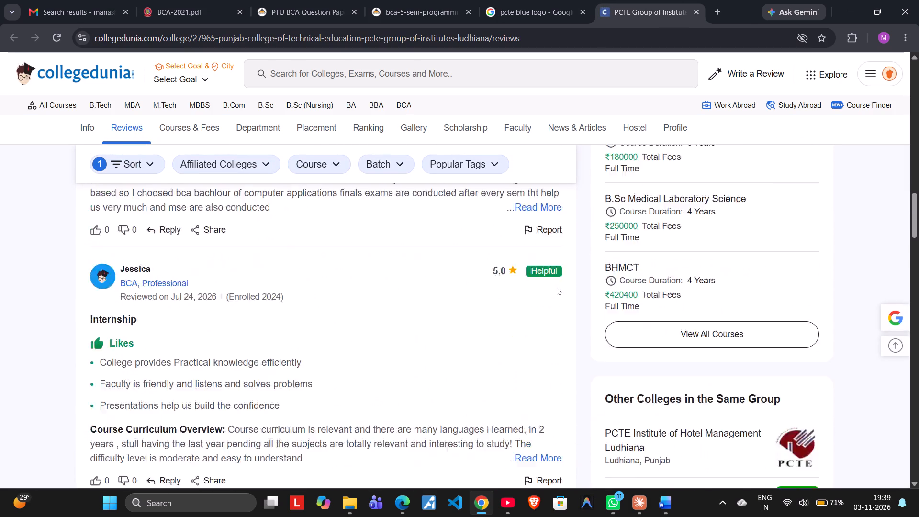
scroll(557, 287, up, 6)
scroll(557, 287, down, 7)
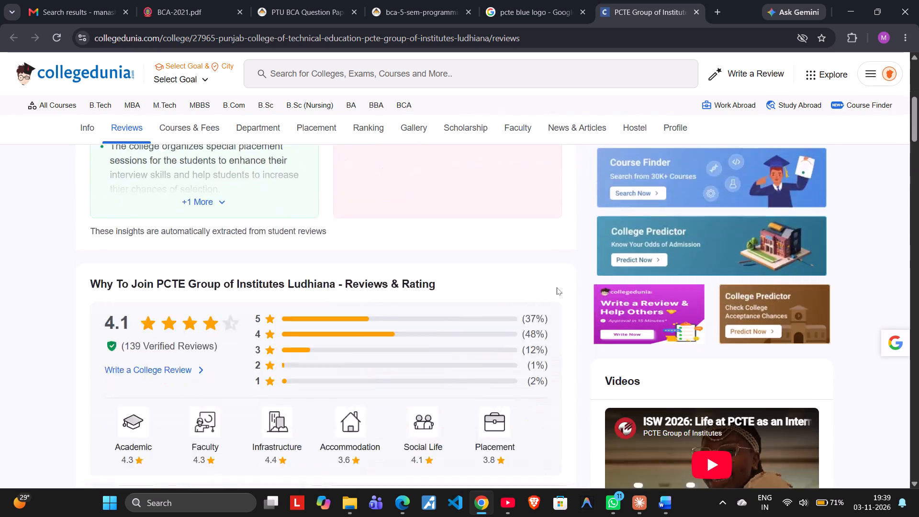
scroll(557, 287, down, 5)
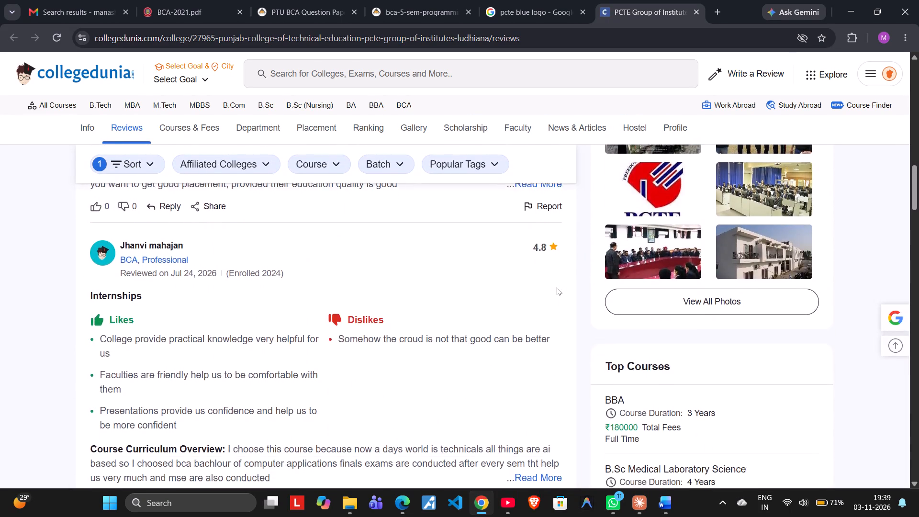
scroll(557, 287, down, 8)
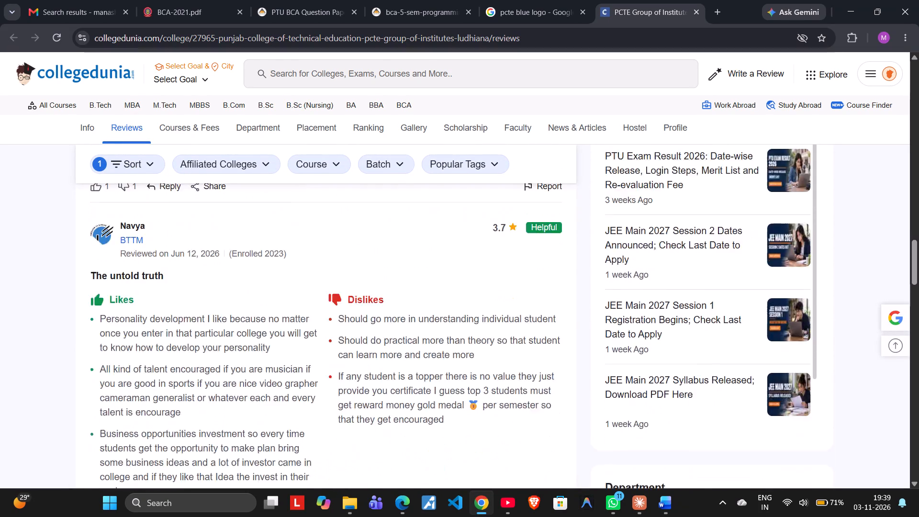
scroll(557, 287, down, 9)
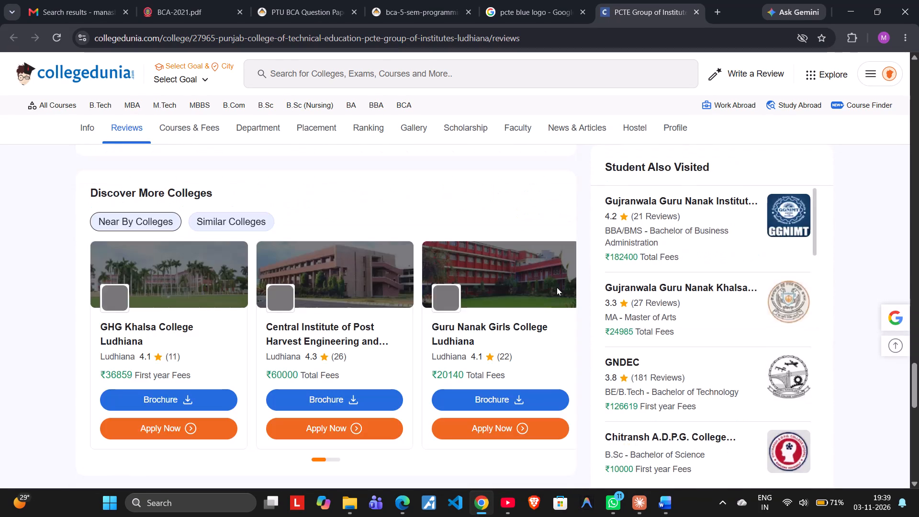
scroll(557, 287, down, 3)
scroll(557, 287, up, 2)
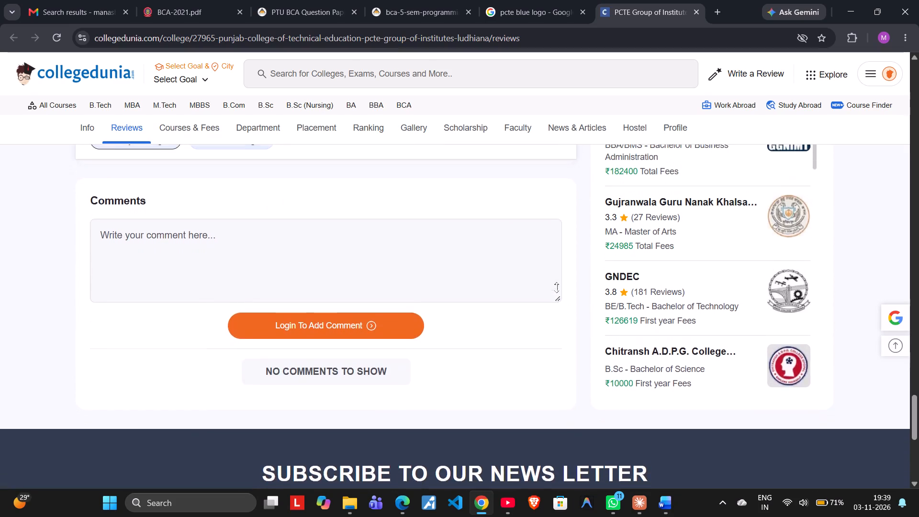
scroll(557, 287, up, 19)
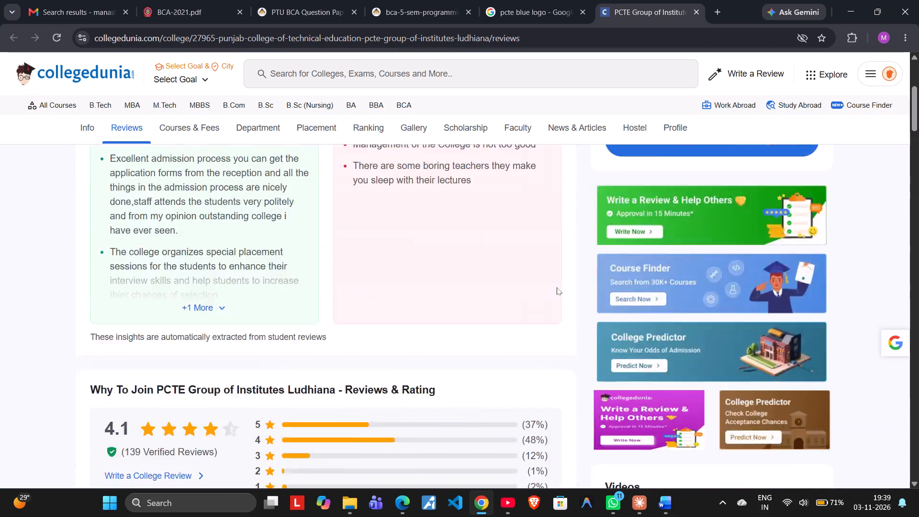
scroll(557, 287, up, 8)
scroll(557, 287, right, 8)
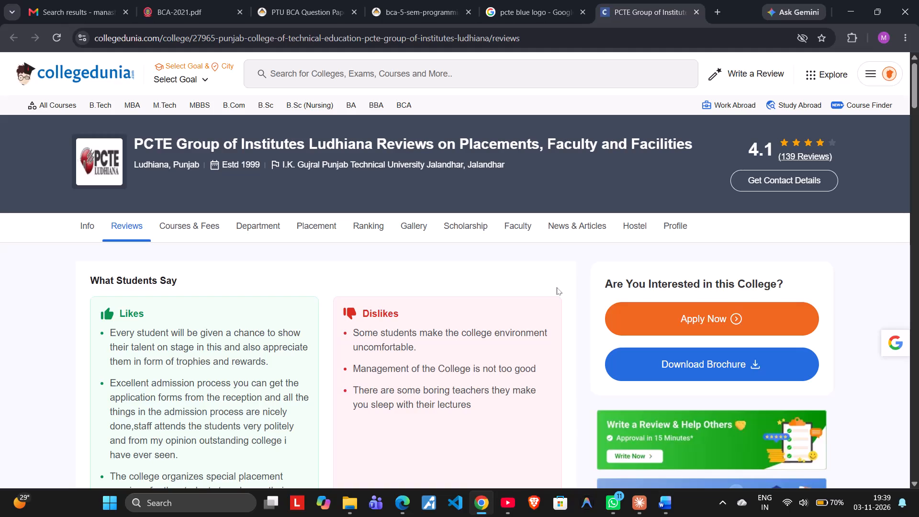
scroll(563, 229, down, 1)
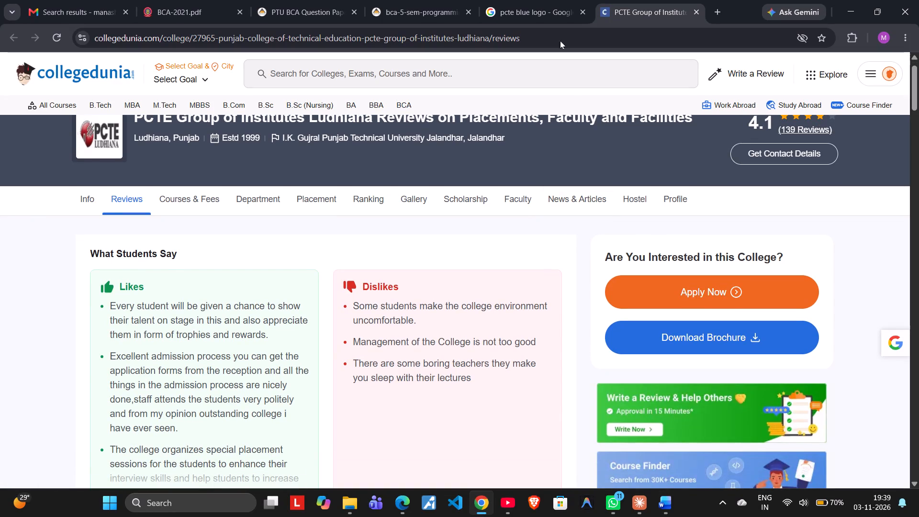
Reopen the blue logo's Collegedunia source page from the Google results and look through its reviews page for the logo.
click(536, 0)
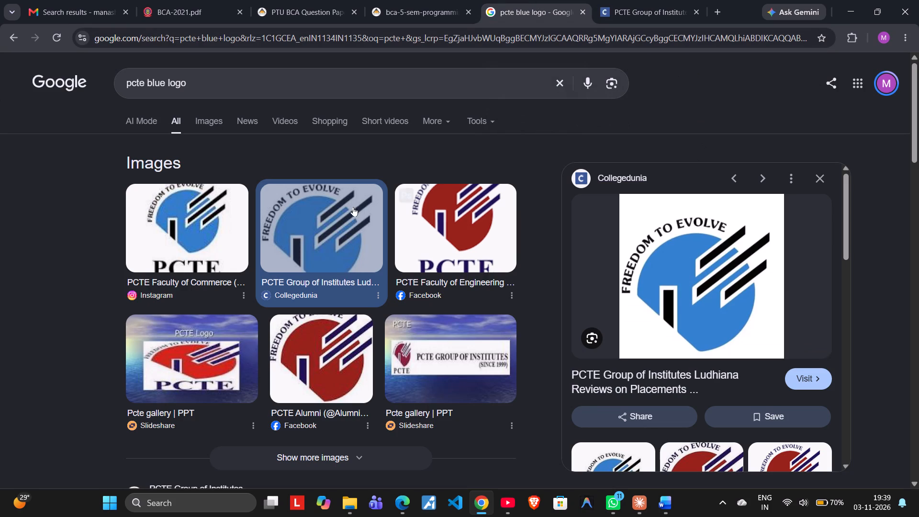
right_click(685, 287)
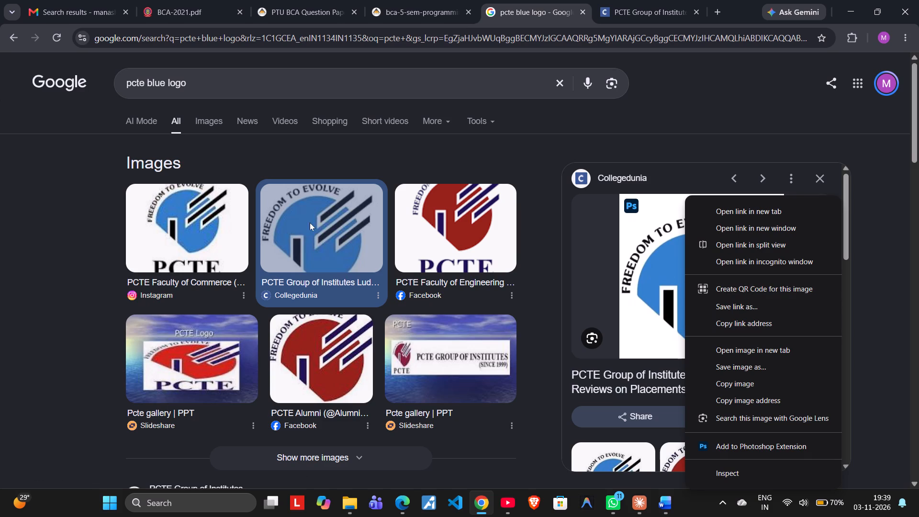
click(619, 298)
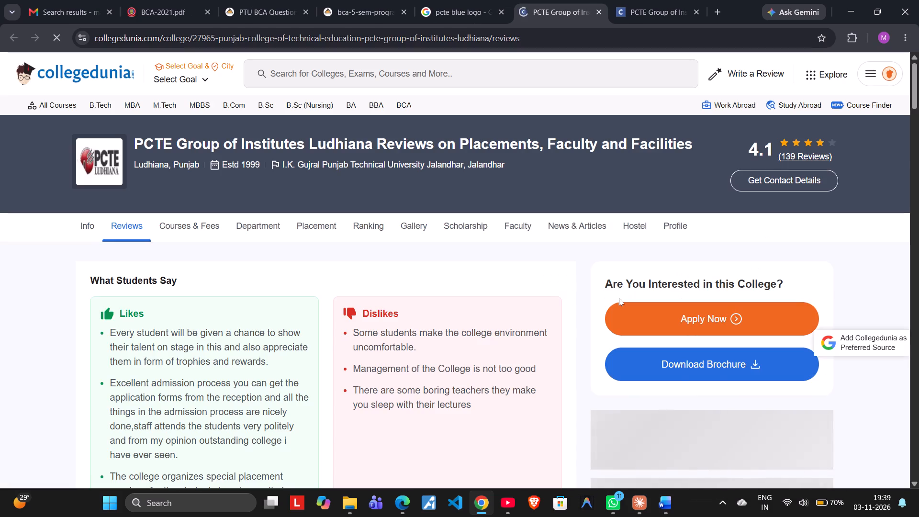
scroll(408, 353, down, 17)
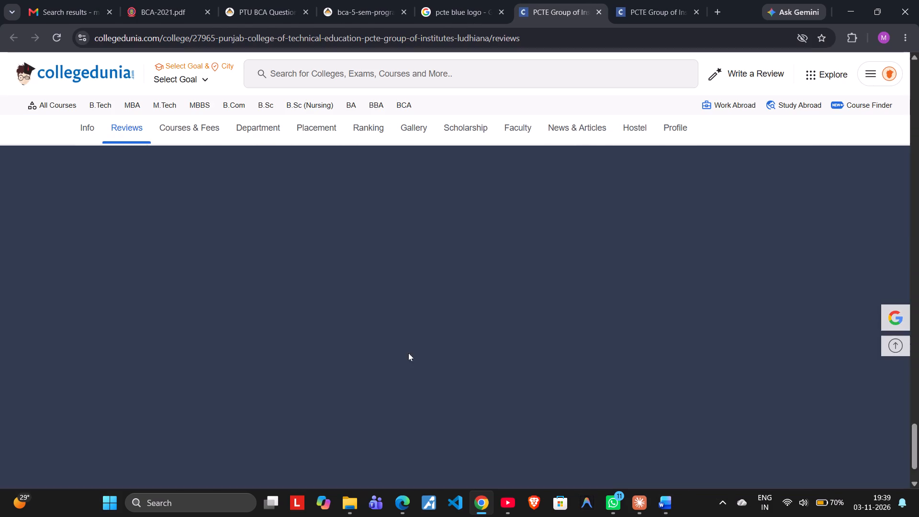
scroll(408, 353, down, 6)
scroll(408, 353, up, 13)
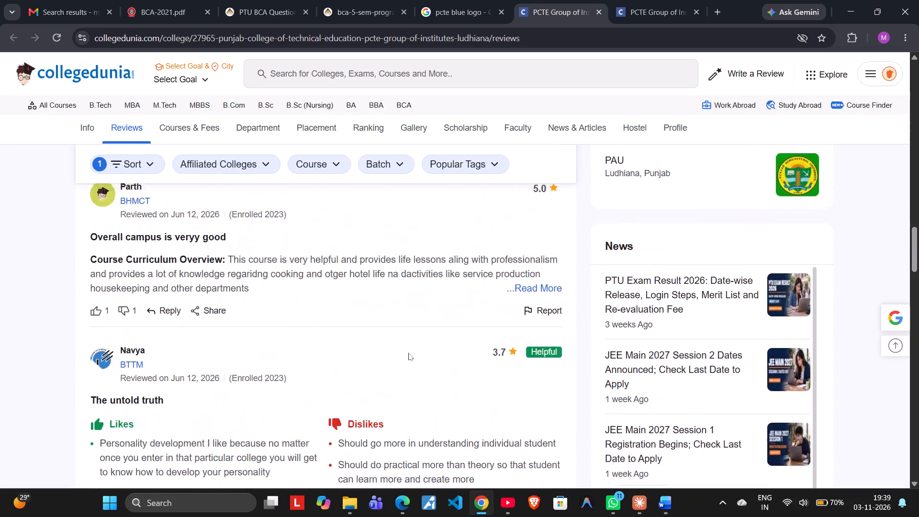
scroll(408, 353, up, 3)
scroll(408, 353, down, 2)
scroll(408, 353, right, 1)
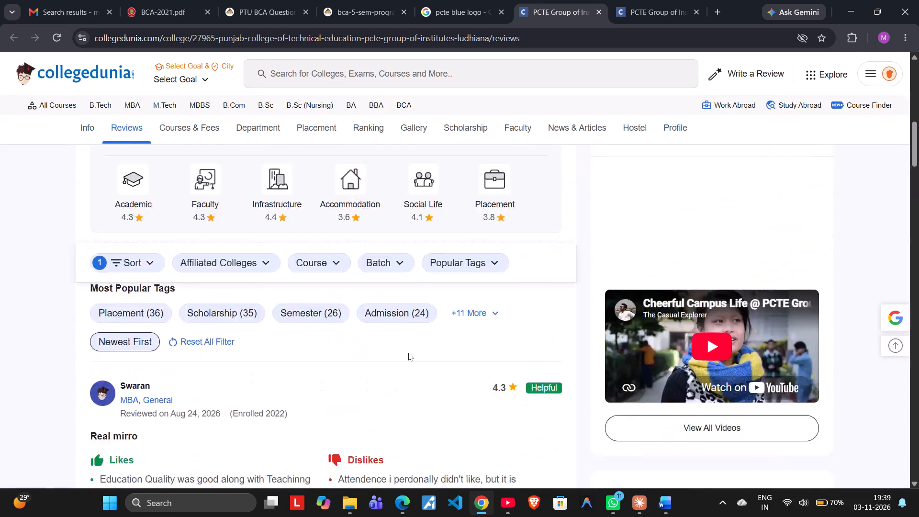
scroll(408, 353, right, 1)
scroll(408, 353, up, 6)
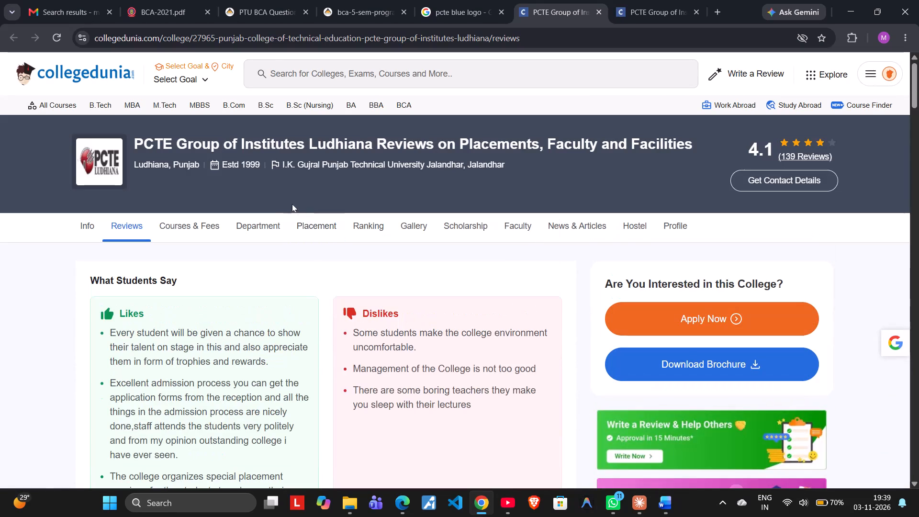
Check the college's Courses & Fees page and the other open Collegedunia tab for the blue logo.
click(188, 224)
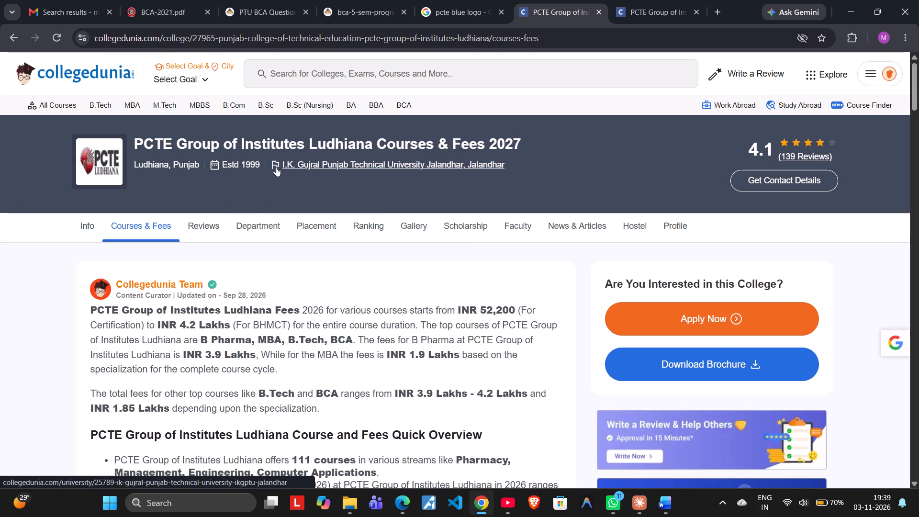
scroll(244, 216, down, 1)
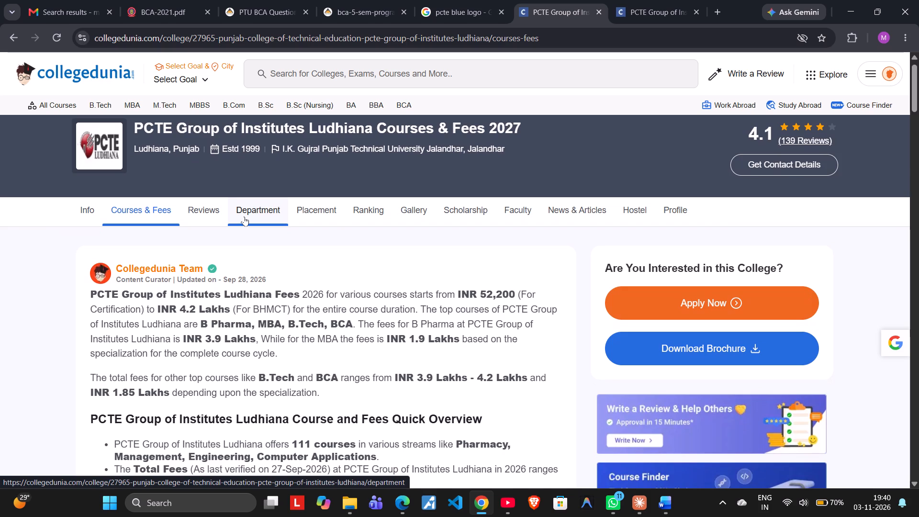
scroll(244, 216, right, 15)
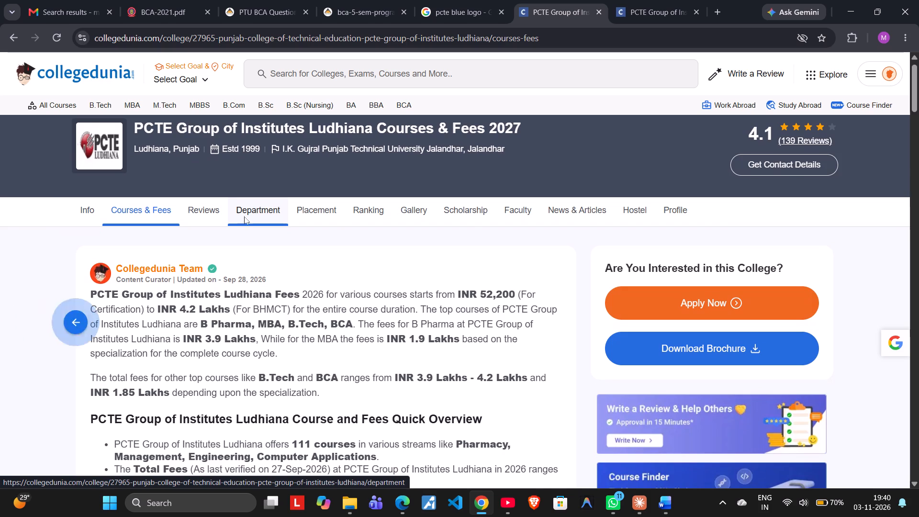
scroll(265, 218, right, 9)
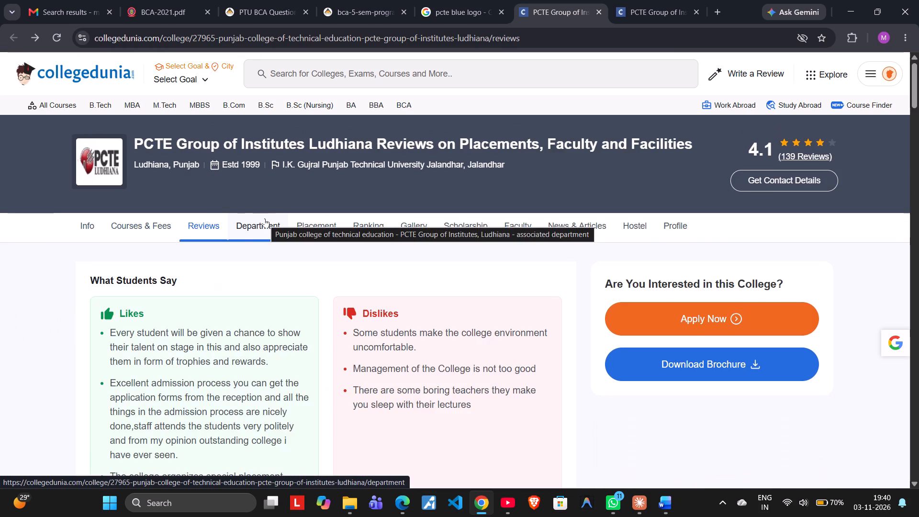
click(616, 0)
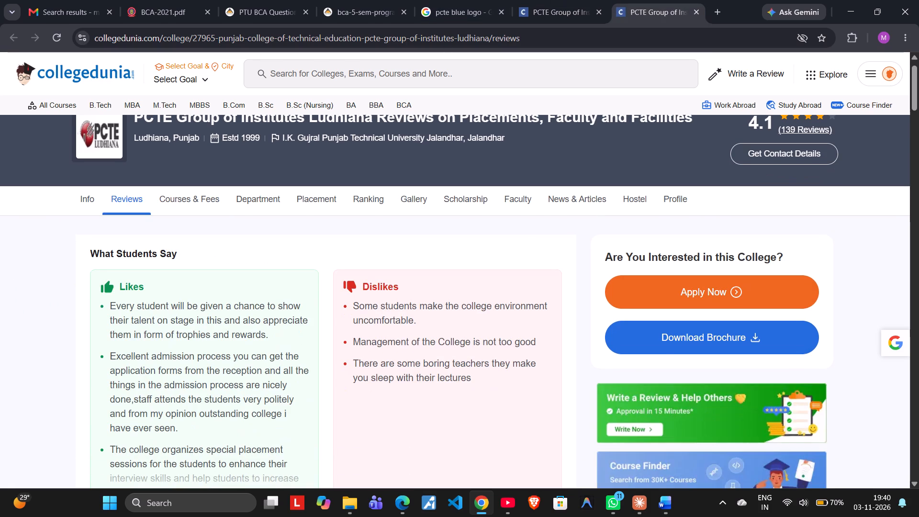
scroll(150, 453, right, 10)
scroll(150, 453, right, 11)
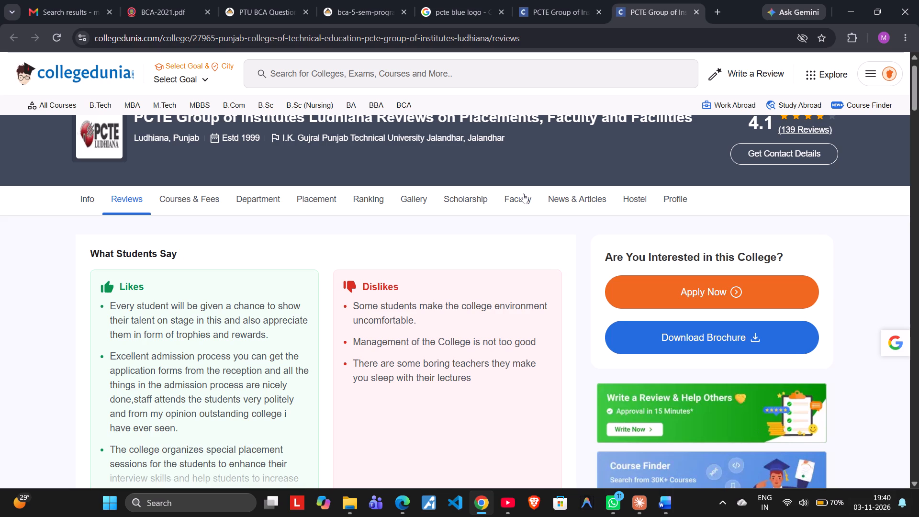
click(540, 0)
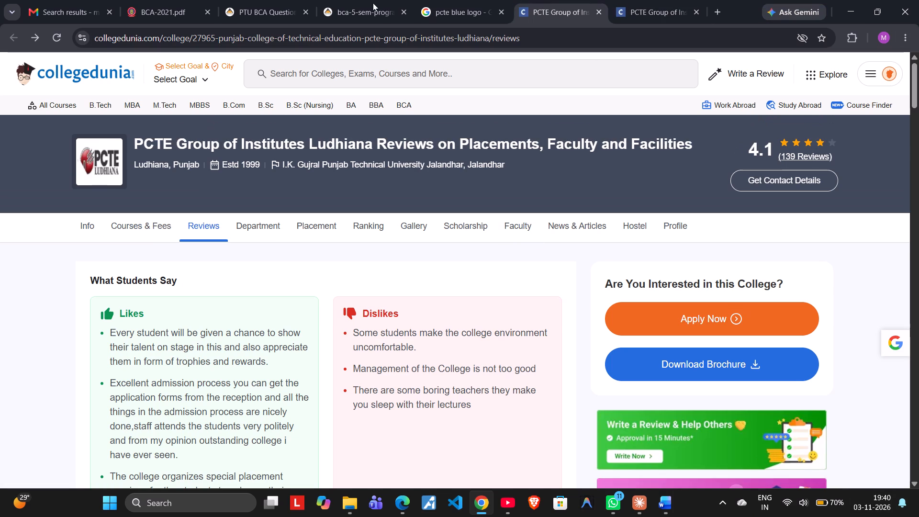
scroll(267, 157, right, 9)
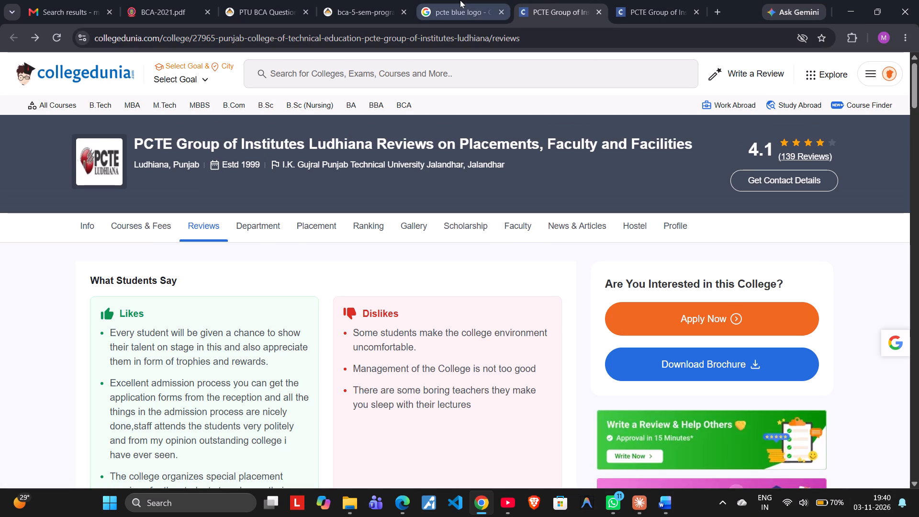
Return to the "pcte blue logo" results and preview the blue Instagram logo with the PCTE name and its related images.
click(460, 0)
scroll(271, 256, down, 5)
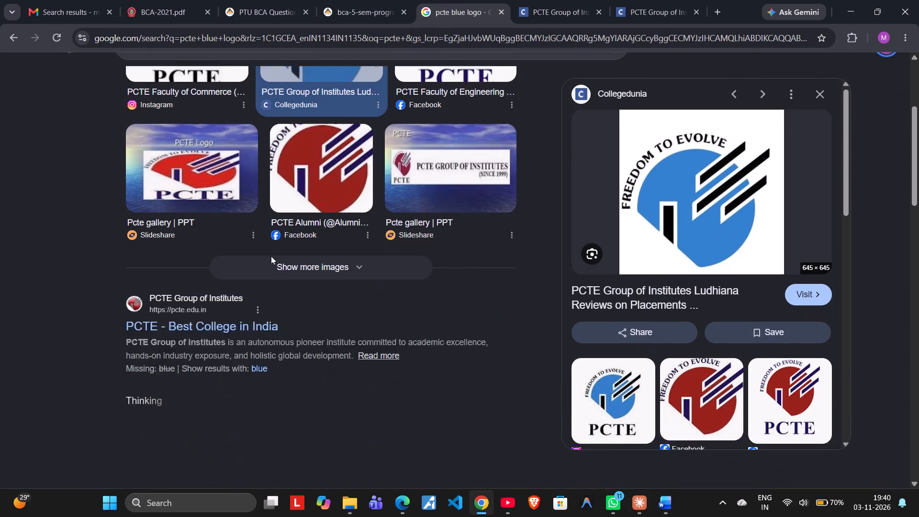
click(623, 460)
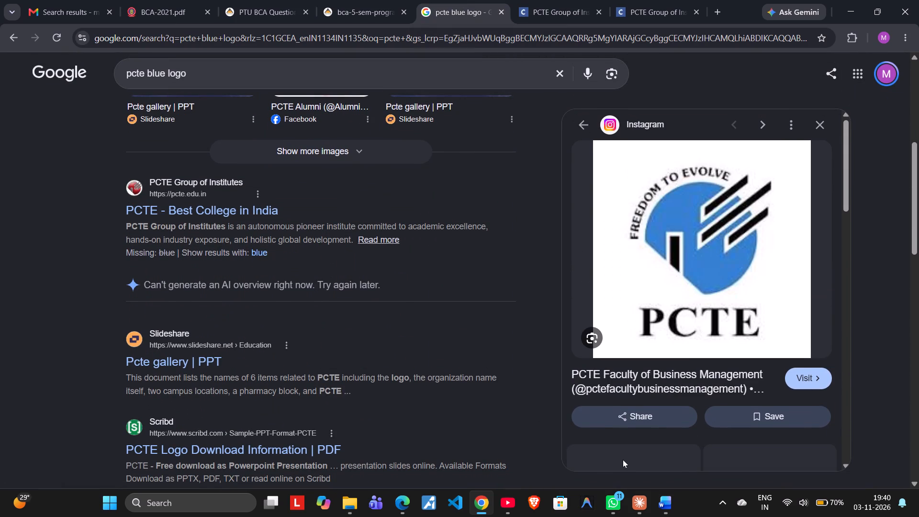
scroll(740, 312, down, 1)
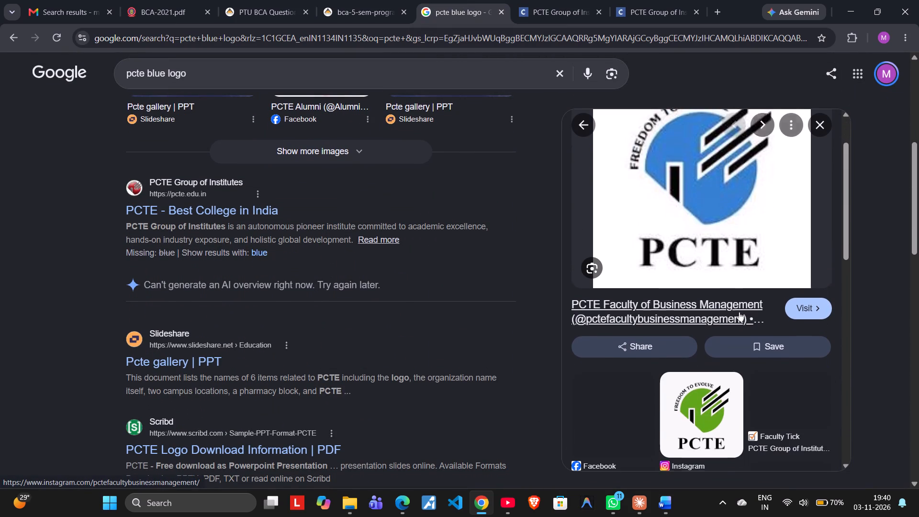
scroll(740, 312, down, 1)
scroll(516, 387, up, 2)
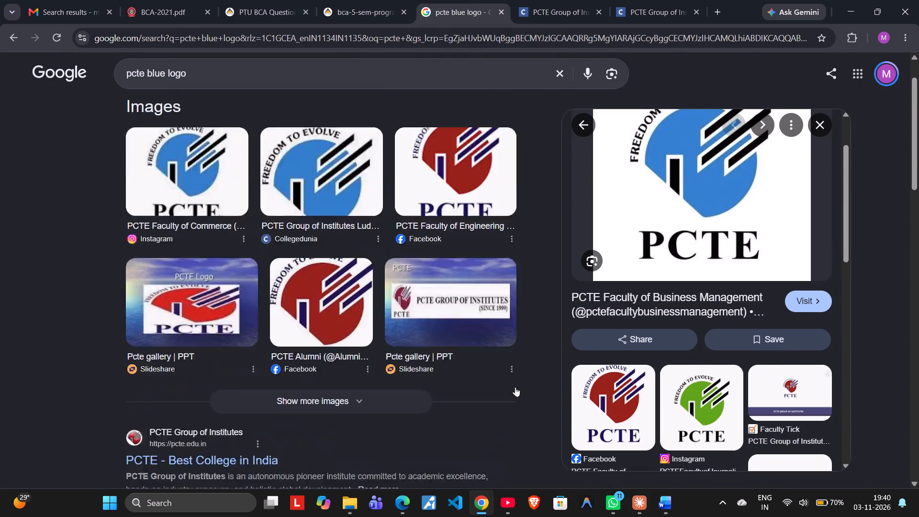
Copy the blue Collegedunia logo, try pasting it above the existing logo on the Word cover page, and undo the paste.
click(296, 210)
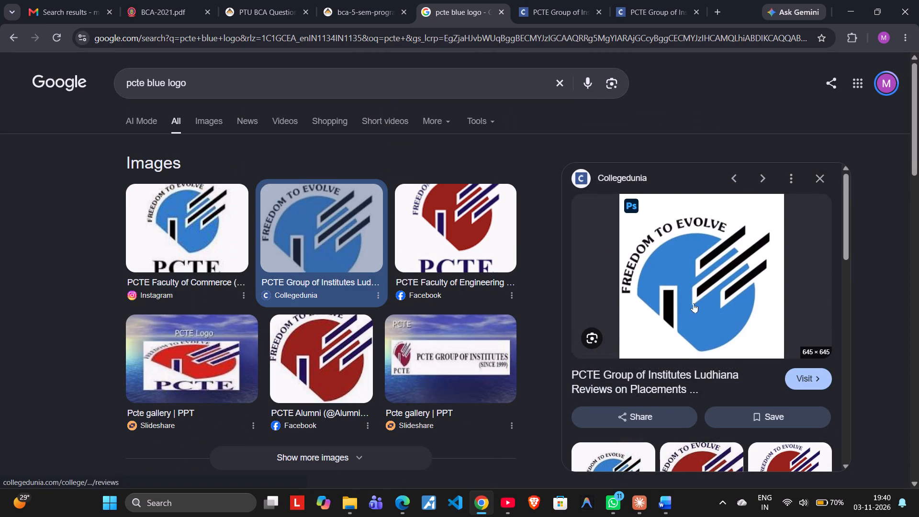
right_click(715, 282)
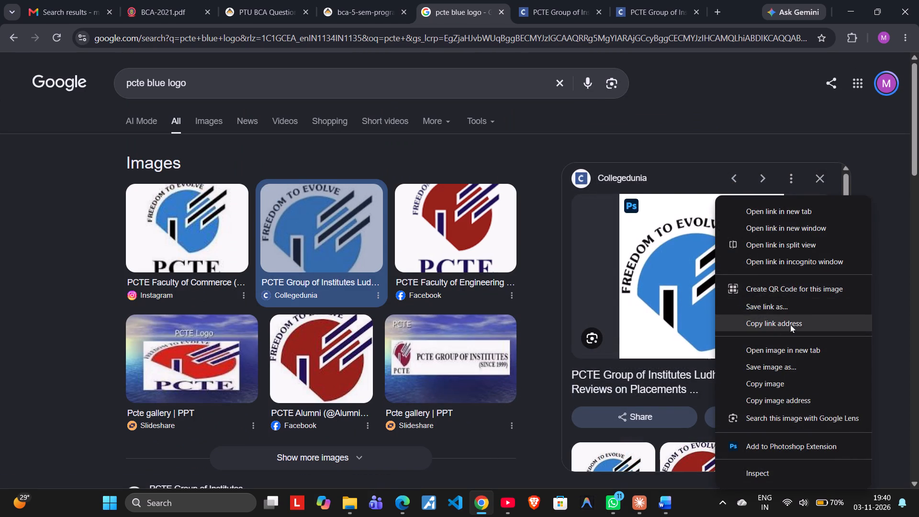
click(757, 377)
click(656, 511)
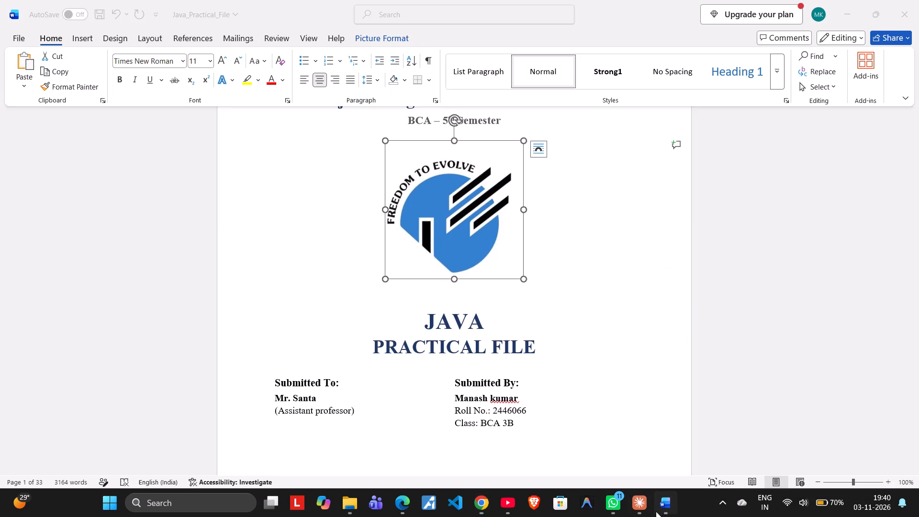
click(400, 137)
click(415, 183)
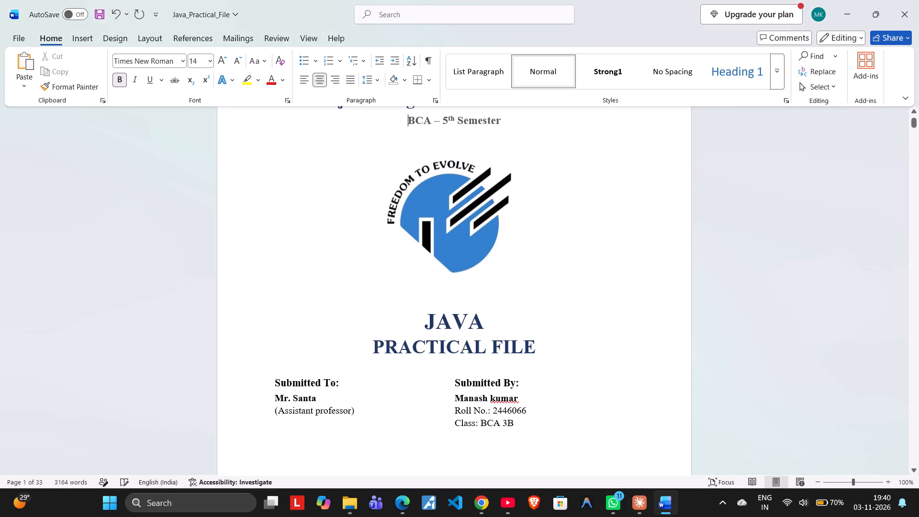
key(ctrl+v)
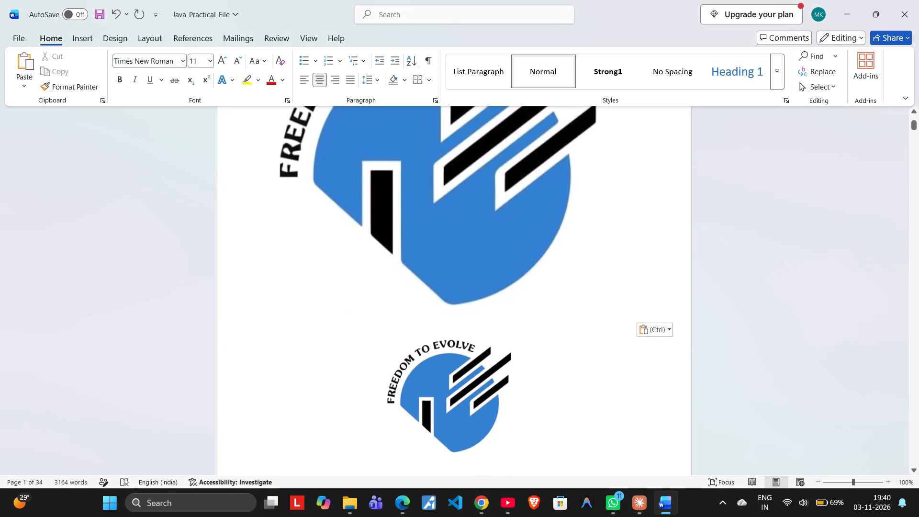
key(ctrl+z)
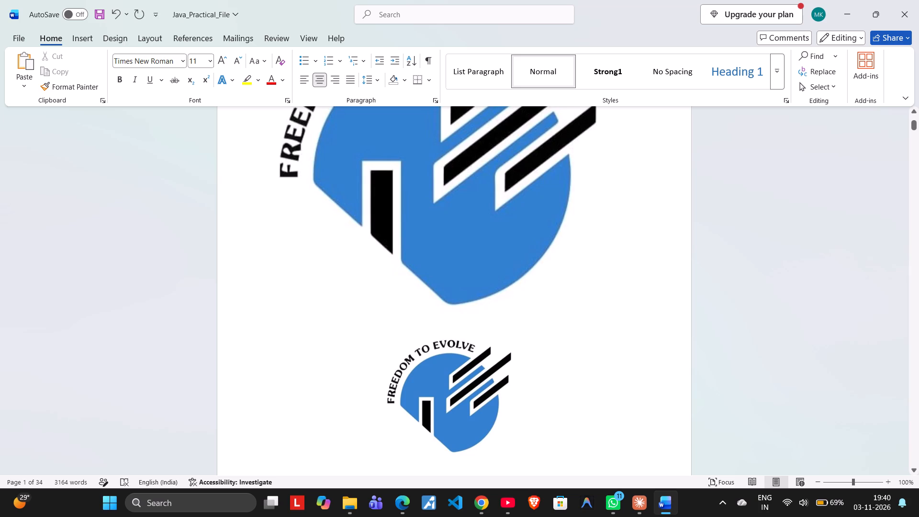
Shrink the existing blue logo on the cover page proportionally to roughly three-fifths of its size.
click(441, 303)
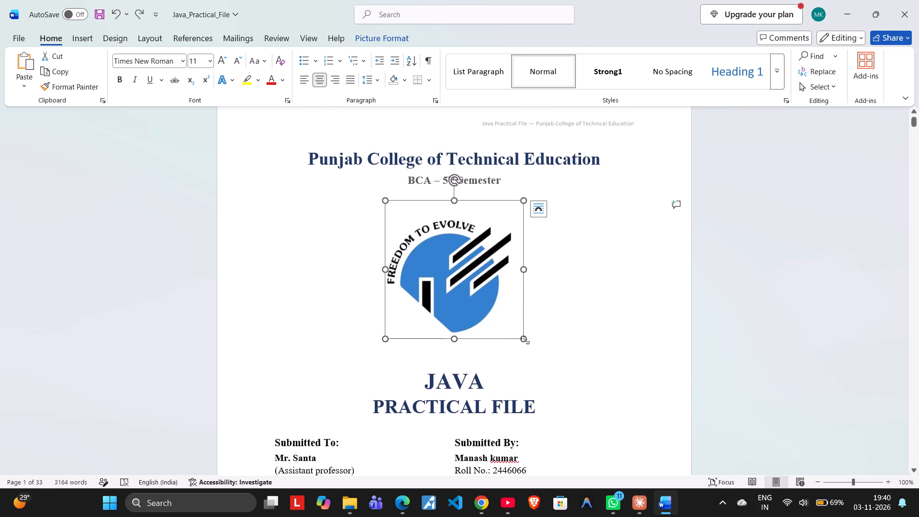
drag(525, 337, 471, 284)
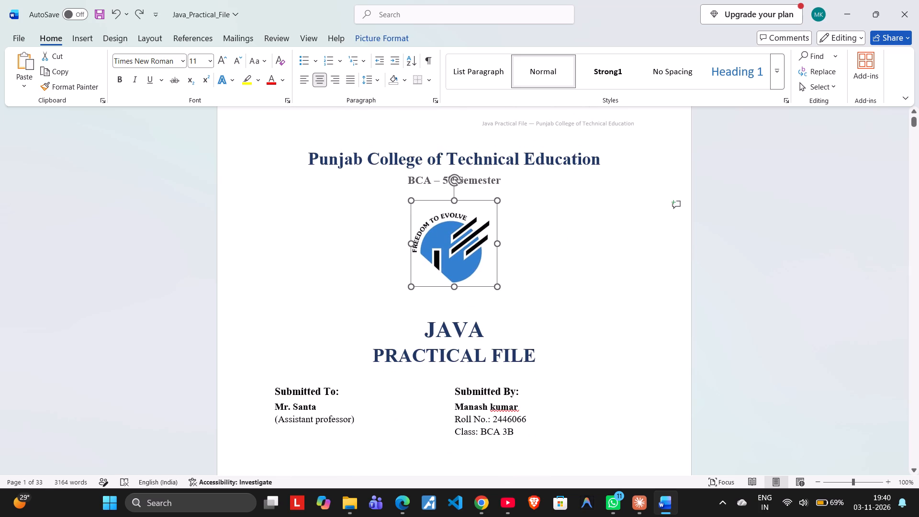
Delete the blue logo image between the semester line and the JAVA title on the cover page.
click(466, 238)
key(BackSpace)
Switch to Chrome, search Google for "pcte blue logo png" and look through the expanded image results and AI Overview.
key(alt+Tab)
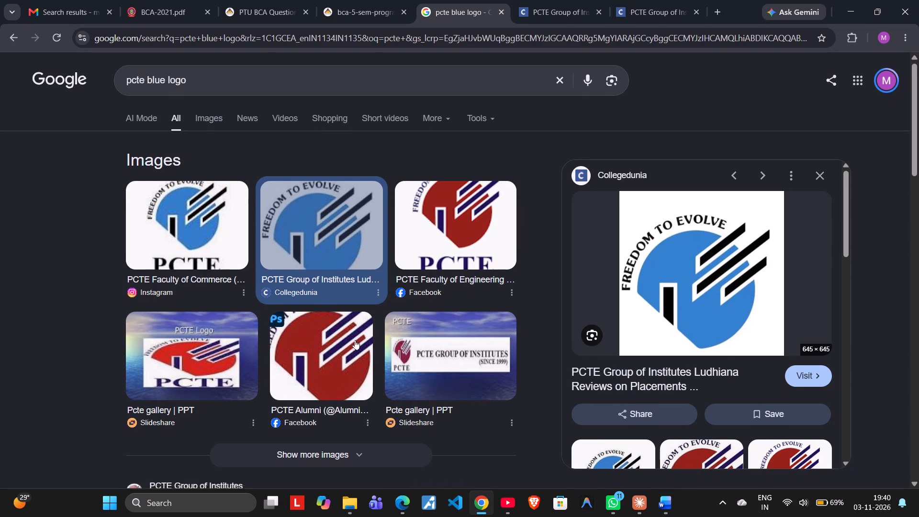
click(232, 66)
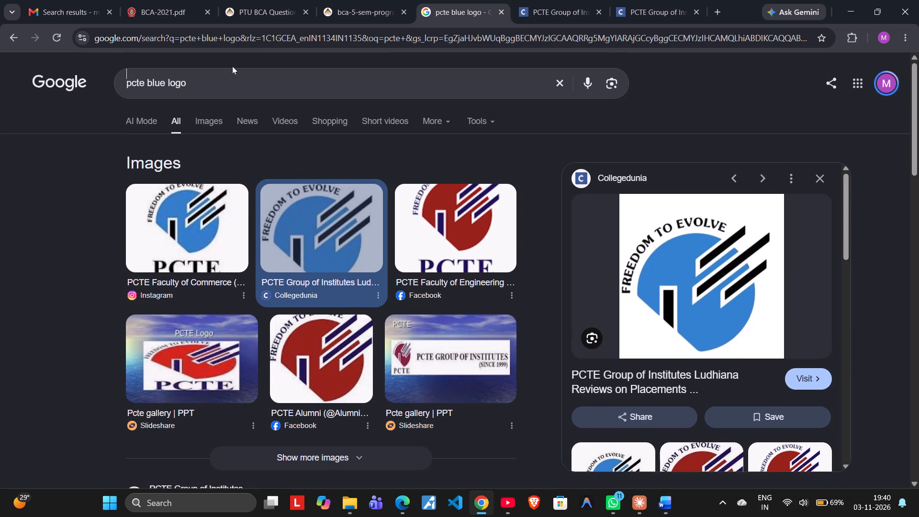
click(223, 73)
key(space)
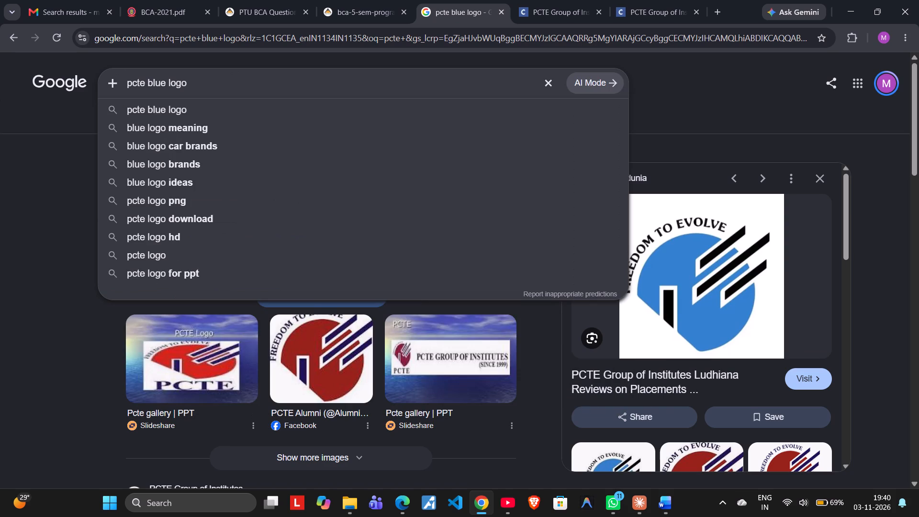
text(png)
key(Return)
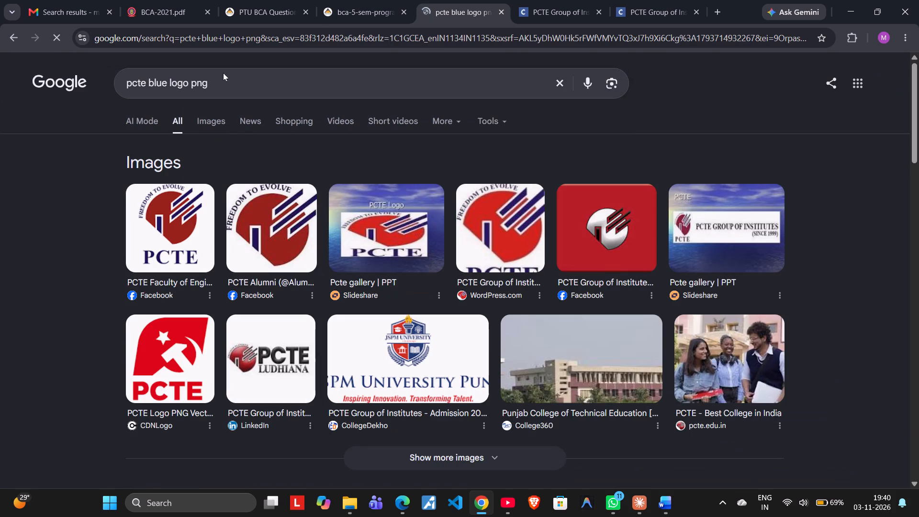
scroll(492, 308, down, 4)
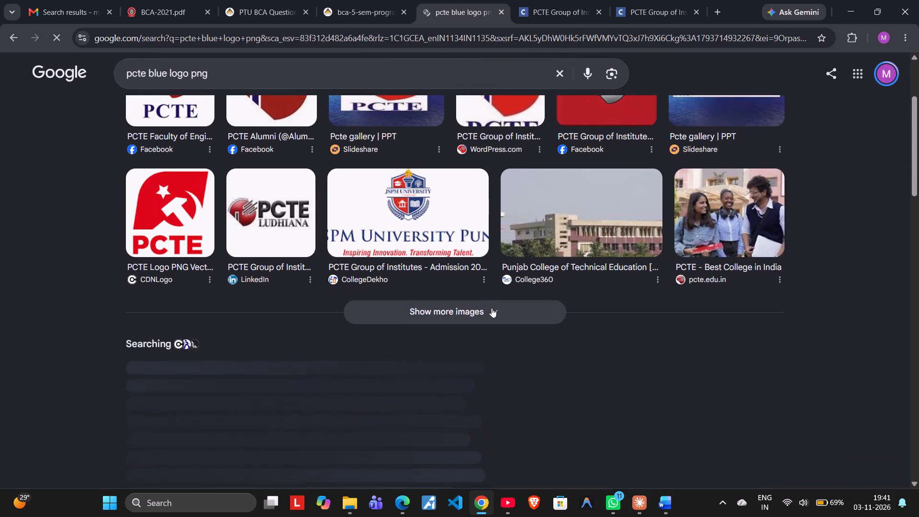
click(470, 316)
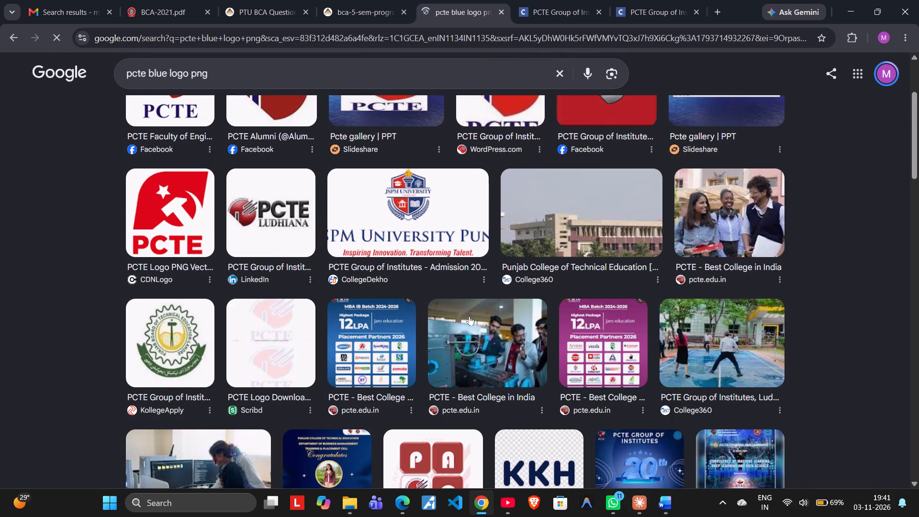
scroll(470, 316, down, 5)
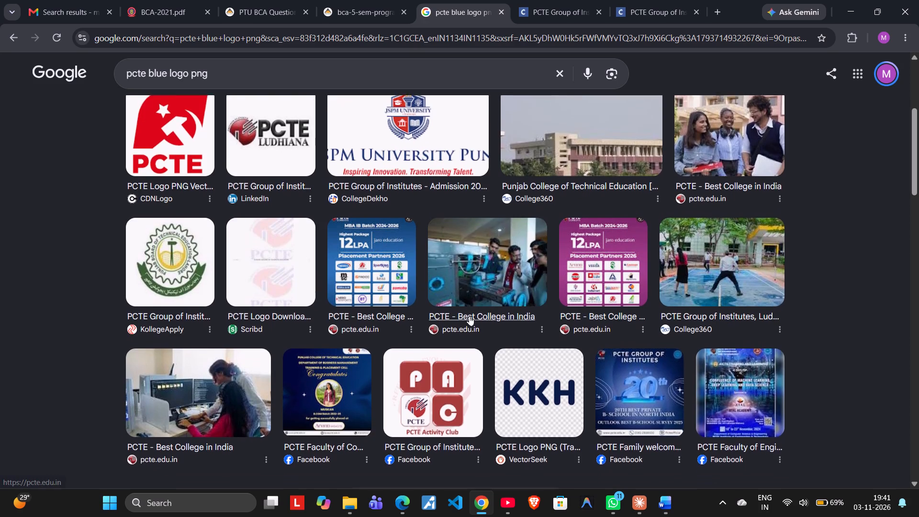
scroll(470, 316, down, 3)
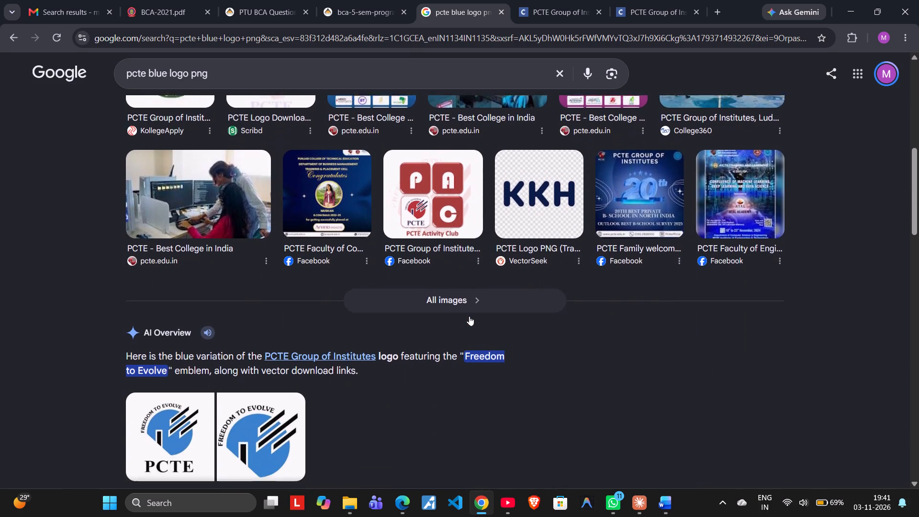
scroll(470, 316, down, 2)
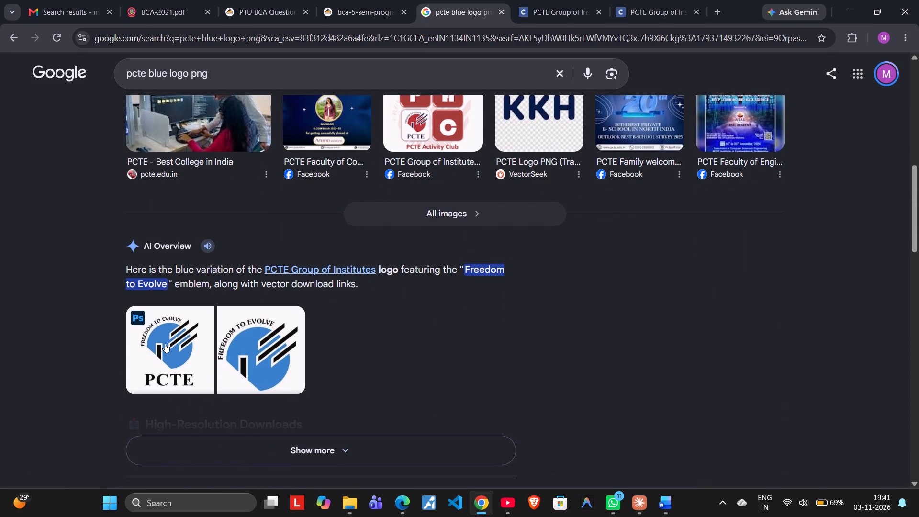
Copy the blue logo with the PCTE name from the AI Overview and paste it into the Word cover page above the JAVA title.
click(165, 343)
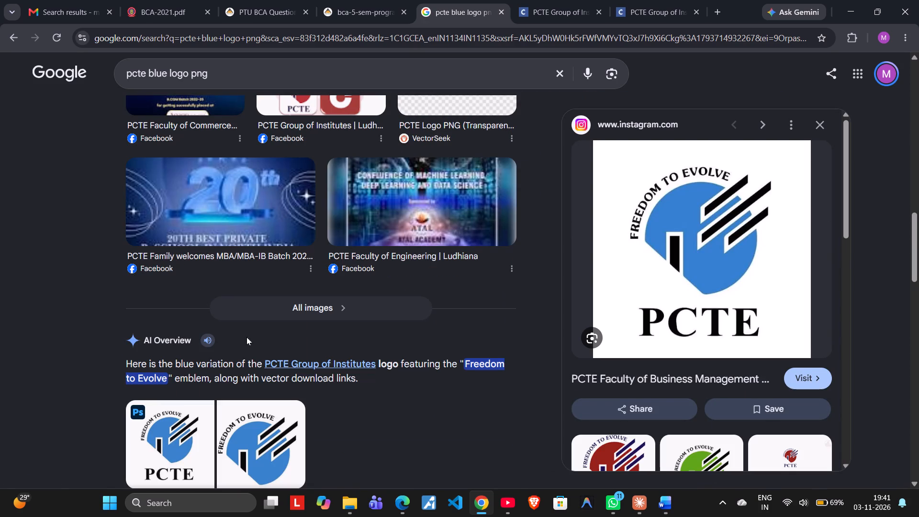
right_click(700, 255)
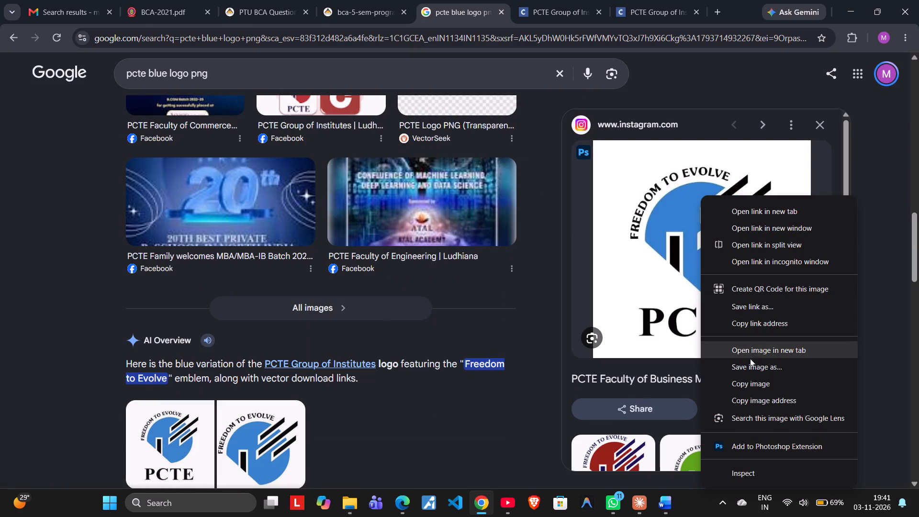
click(738, 379)
key(alt+Tab)
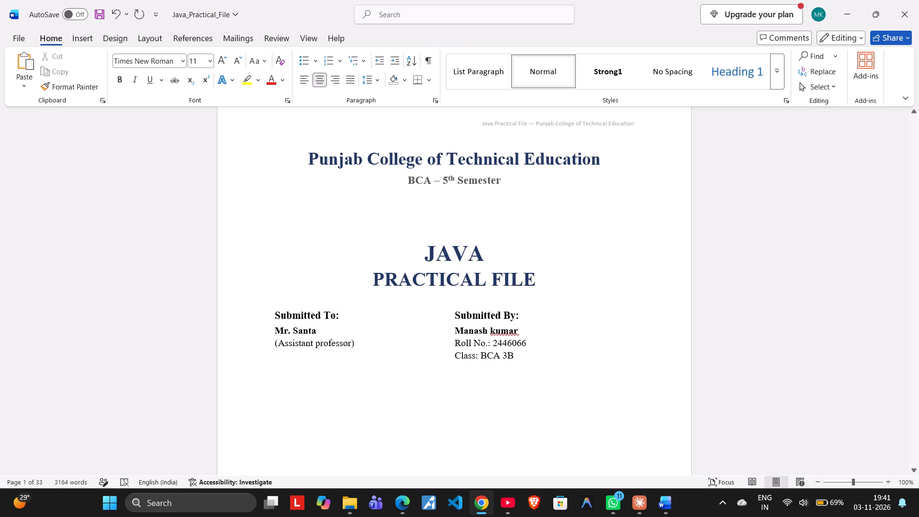
key(ctrl+v)
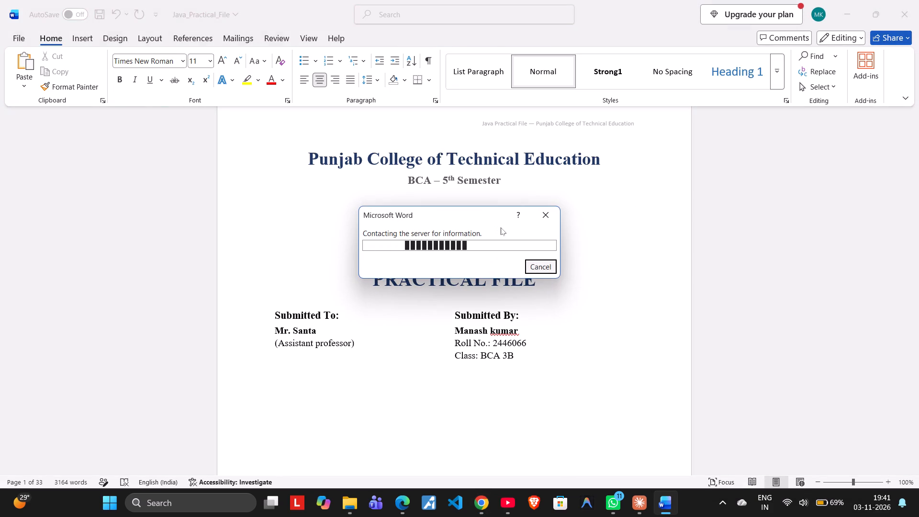
Shrink the pasted PCTE logo above the JAVA title proportionally to about one-fifth of its size.
click(501, 227)
click(501, 227)
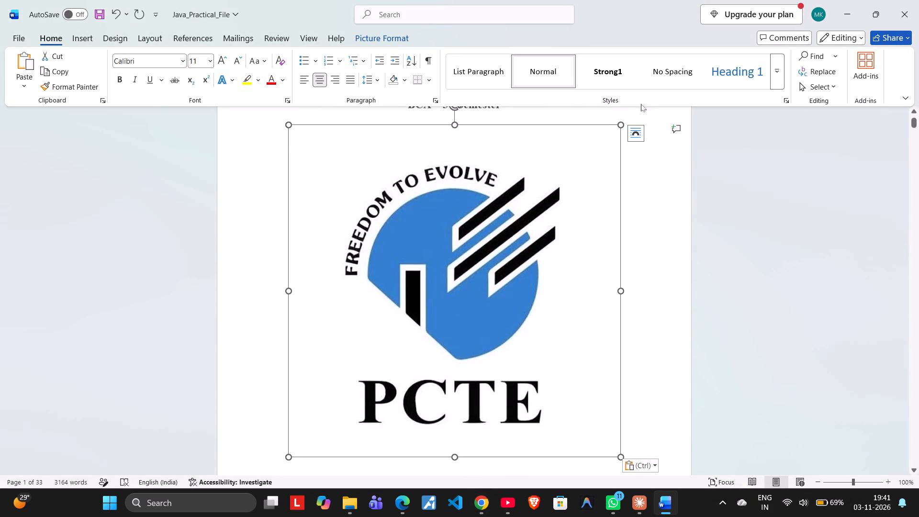
click(618, 127)
drag(618, 127, 470, 310)
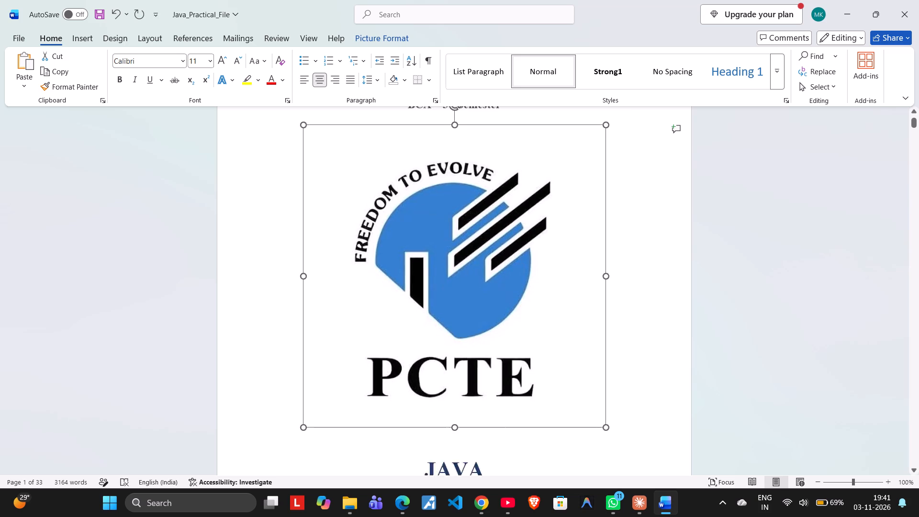
drag(470, 310, 354, 423)
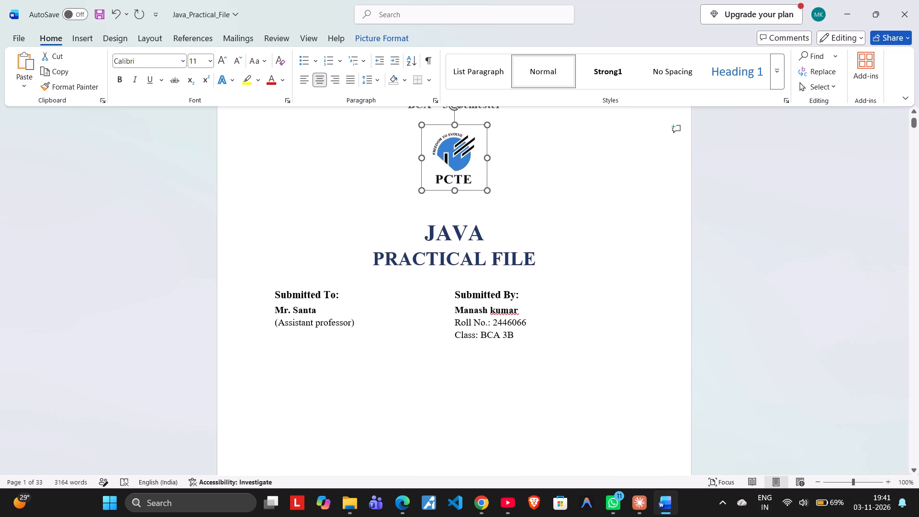
drag(354, 423, 354, 421)
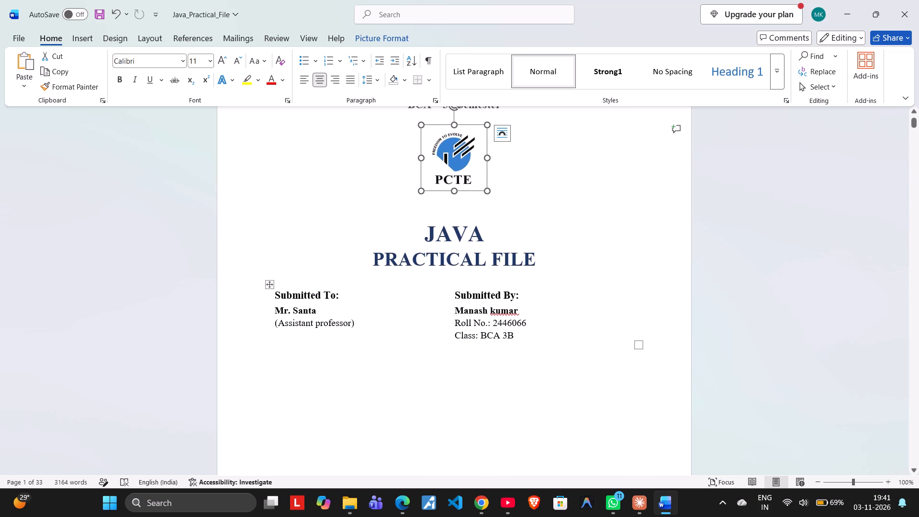
Draw a text box about 3.51 cm high and 5.84 cm wide and place it just below the Submitted To block.
click(352, 313)
click(324, 301)
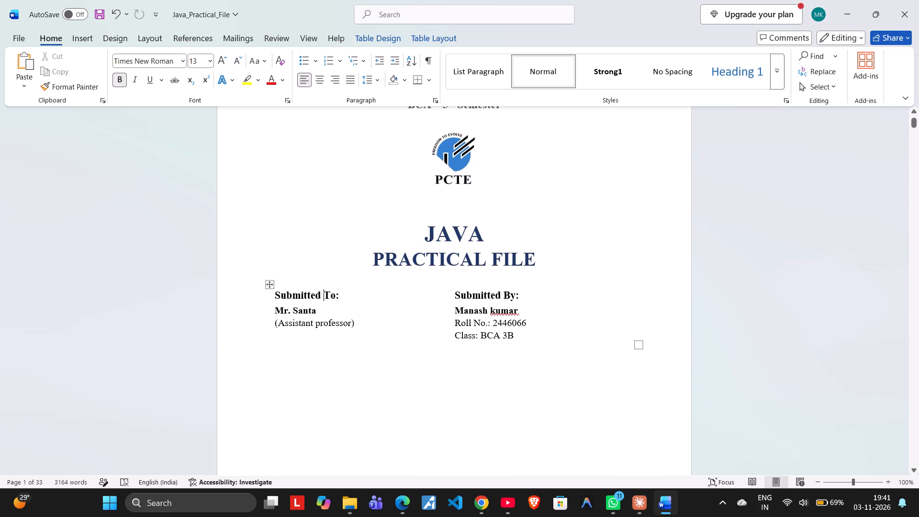
click(90, 35)
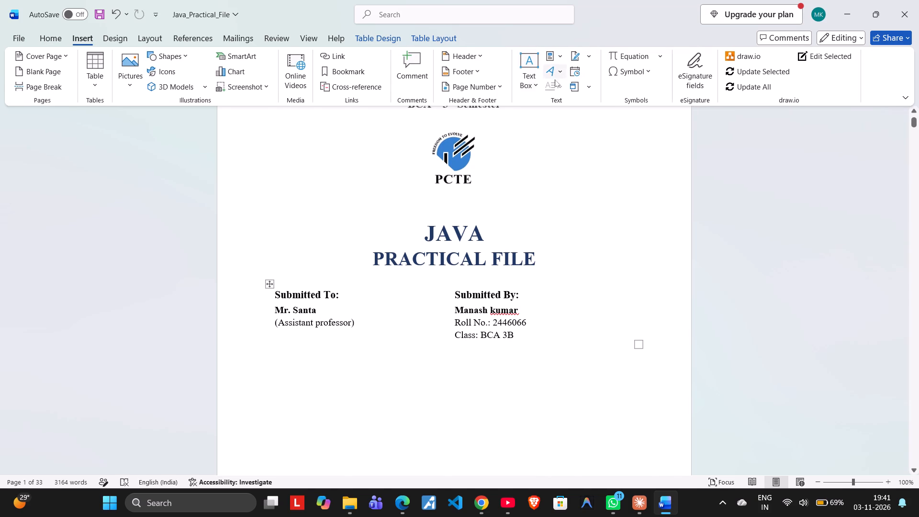
click(534, 72)
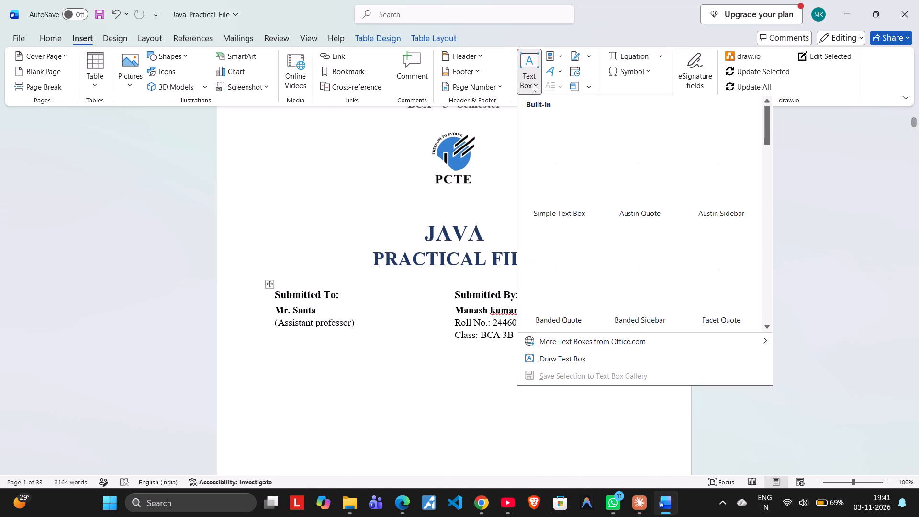
click(556, 354)
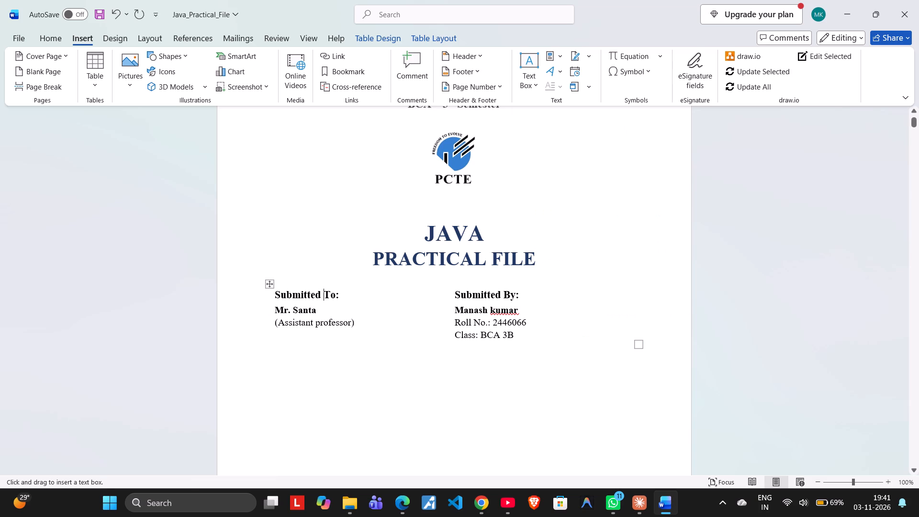
drag(255, 278, 387, 357)
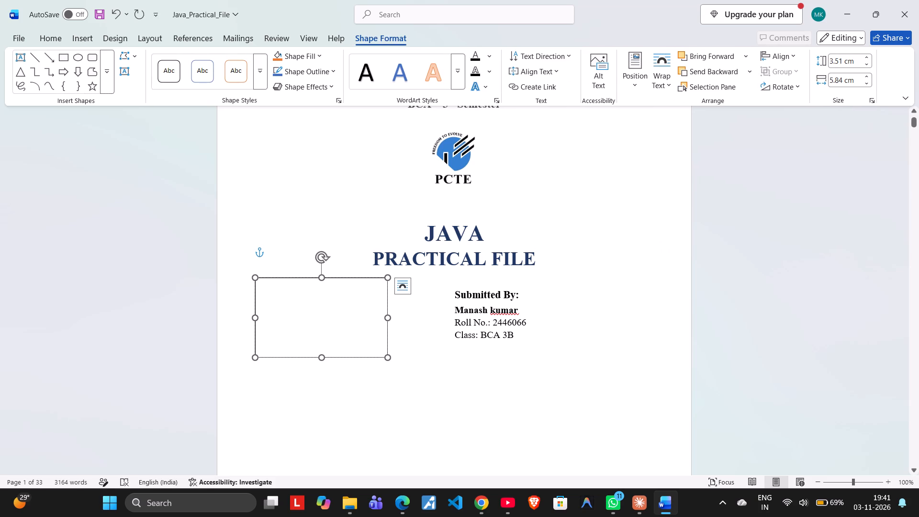
drag(357, 274, 352, 330)
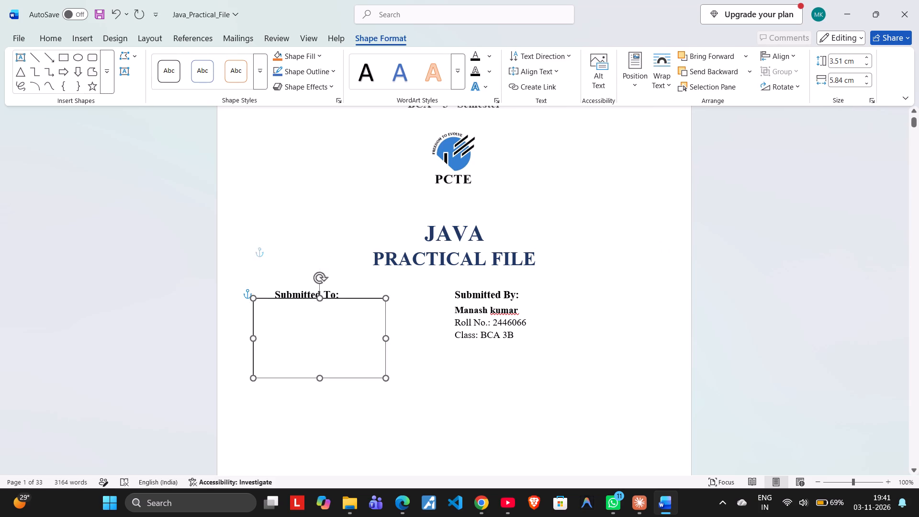
drag(352, 330, 354, 360)
Copy the Submitted To heading, name and designation lines into the new text box, completing the closing parenthesis after "Assistant professor".
click(344, 318)
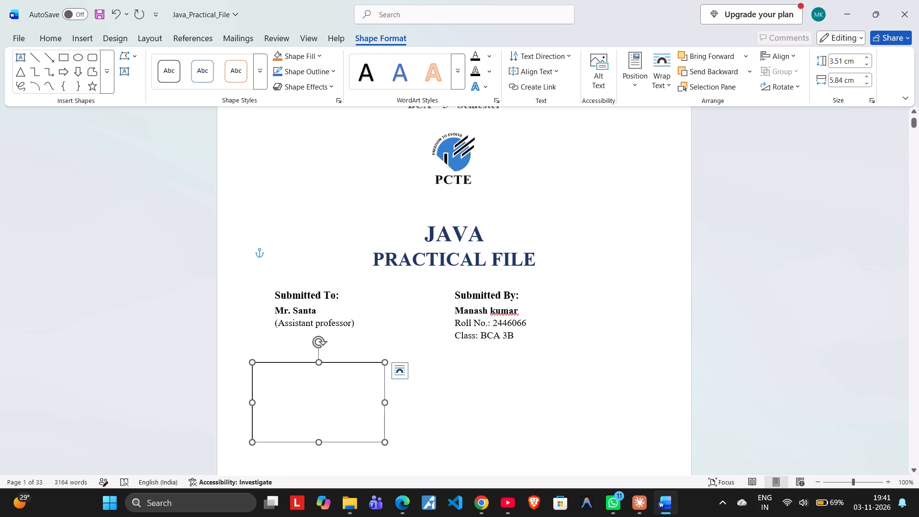
click(350, 319)
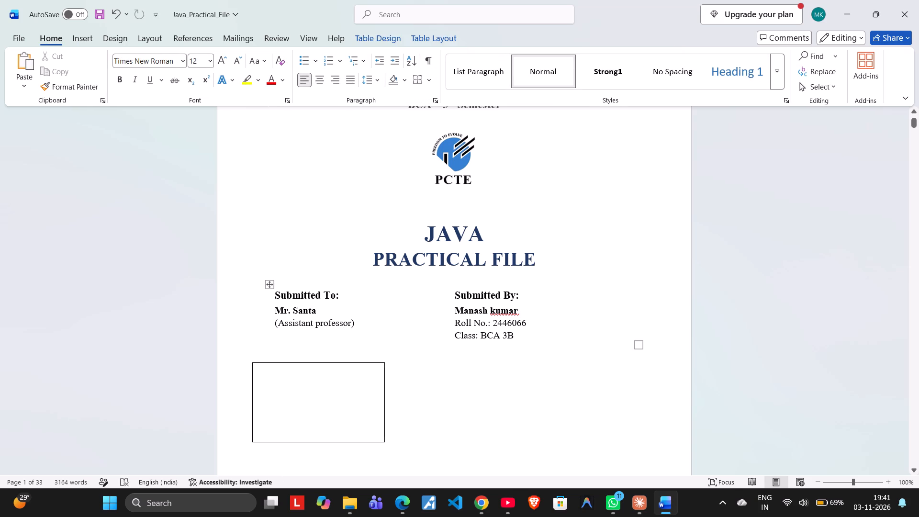
drag(352, 319, 303, 295)
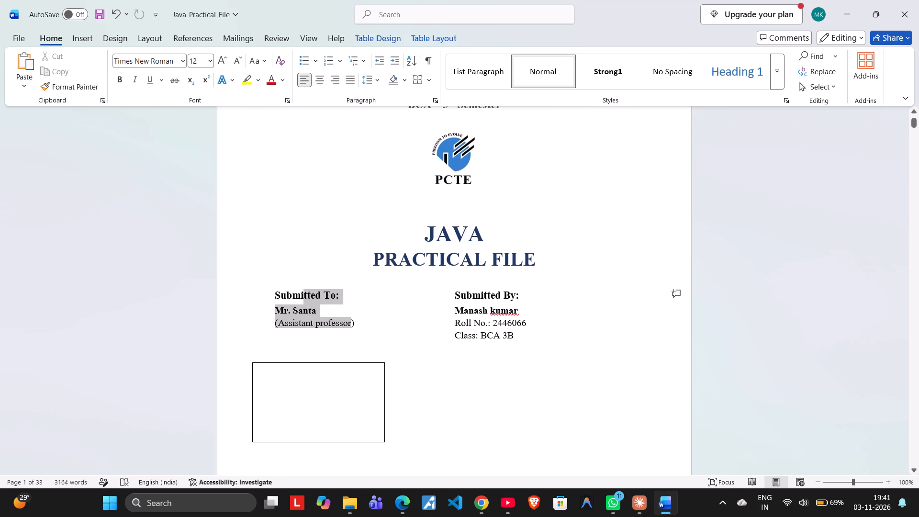
drag(303, 295, 274, 292)
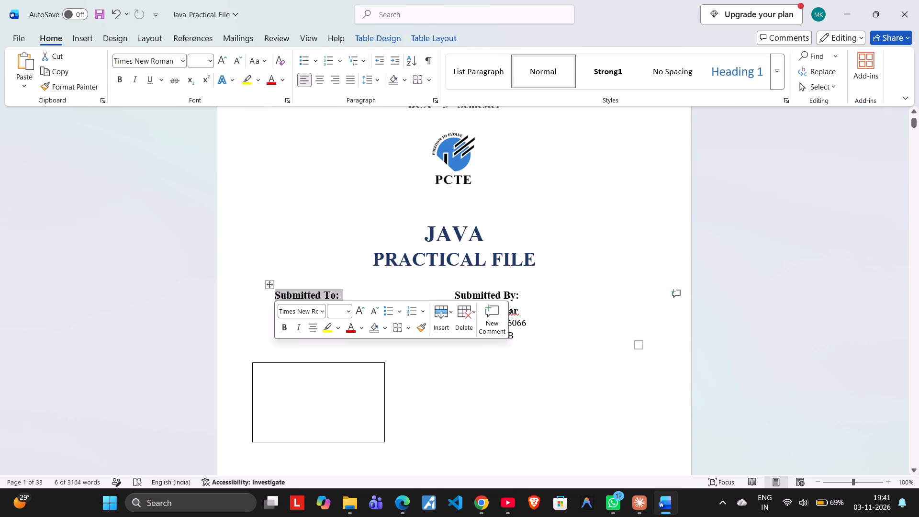
key(ctrl+c)
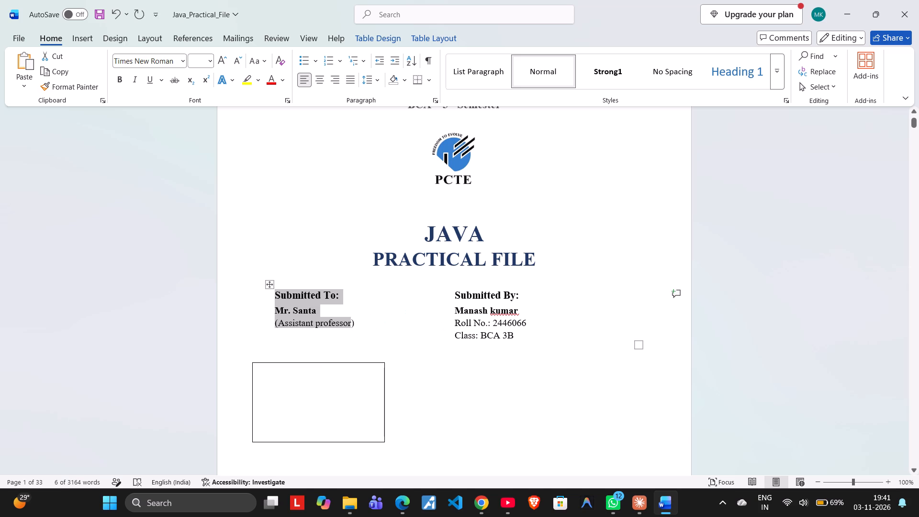
click(264, 376)
key(ctrl+v)
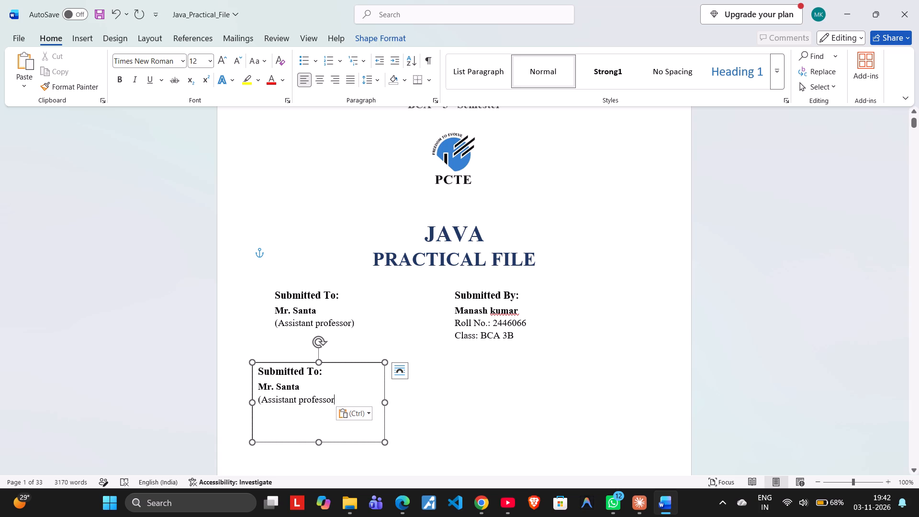
key(shift+parenright)
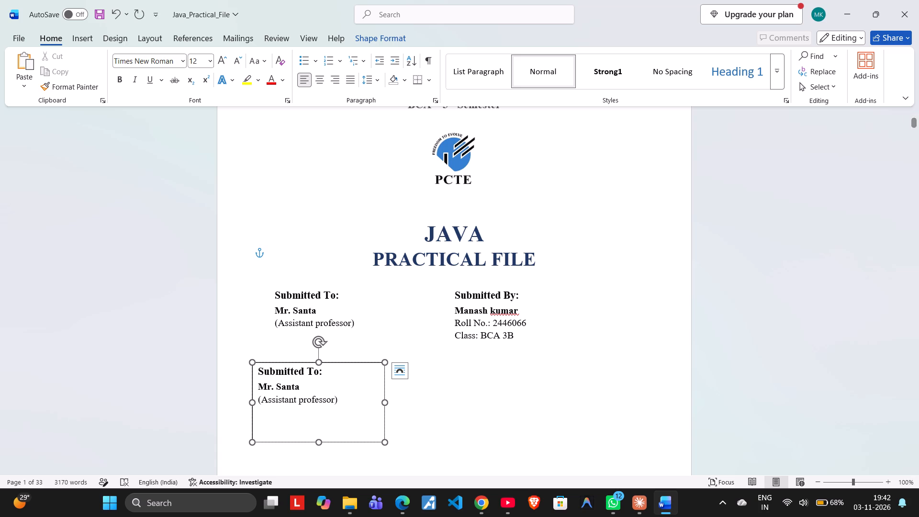
click(273, 374)
Delete the original Submitted To text from the cover page table and move the filled text box up into its place.
drag(355, 325, 272, 291)
key(BackSpace)
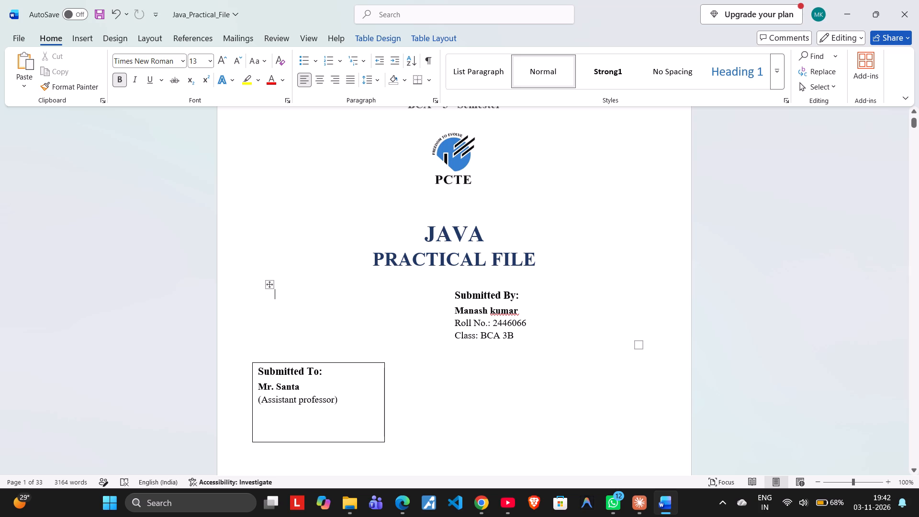
drag(330, 365, 324, 303)
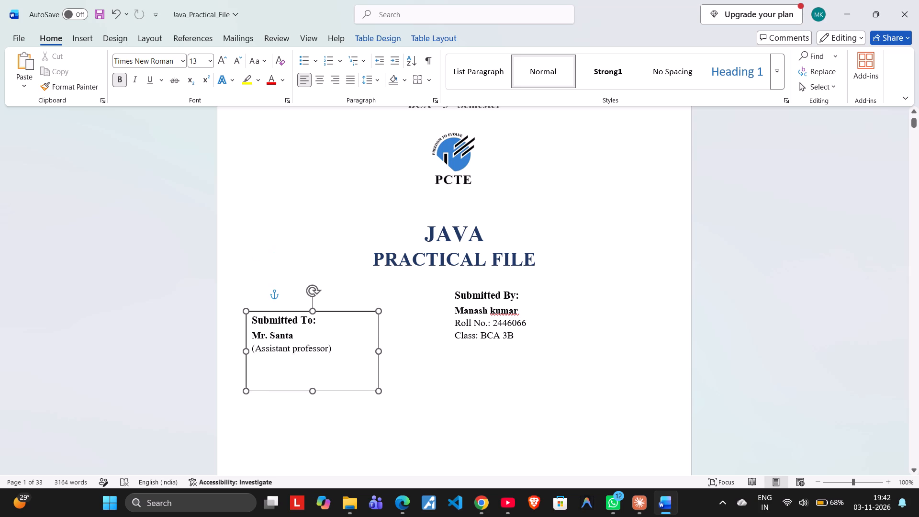
drag(324, 303, 322, 292)
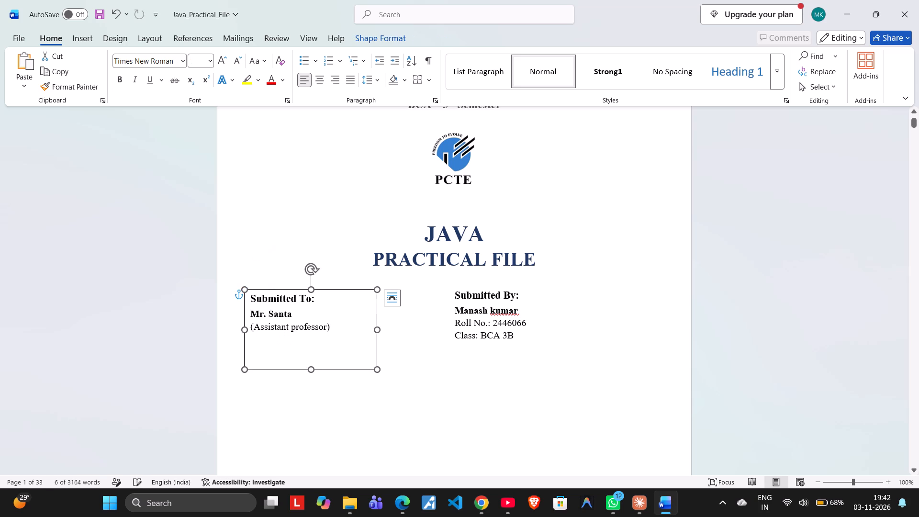
Start drawing a second text box on the cover page.
click(85, 36)
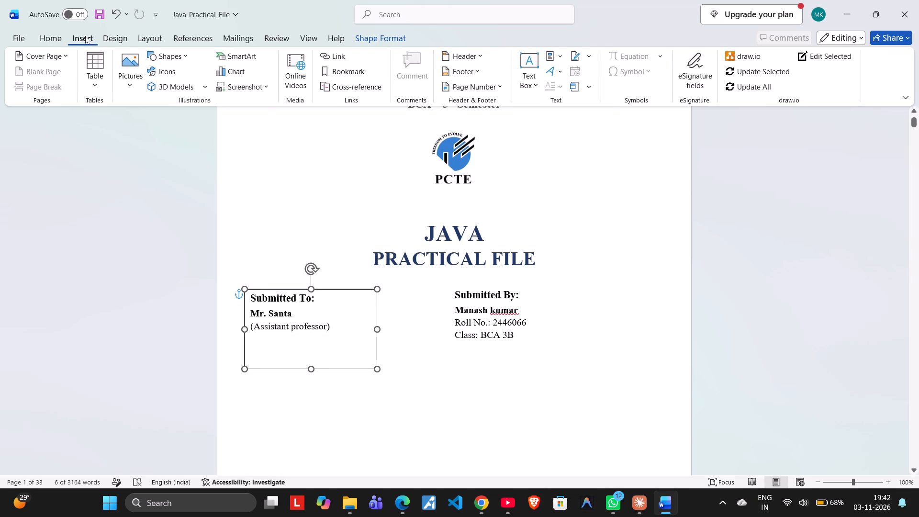
click(145, 37)
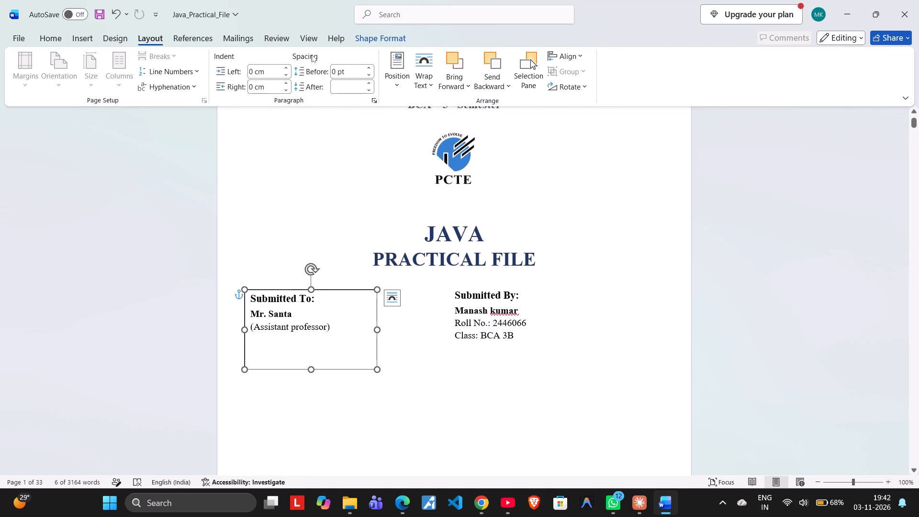
click(107, 38)
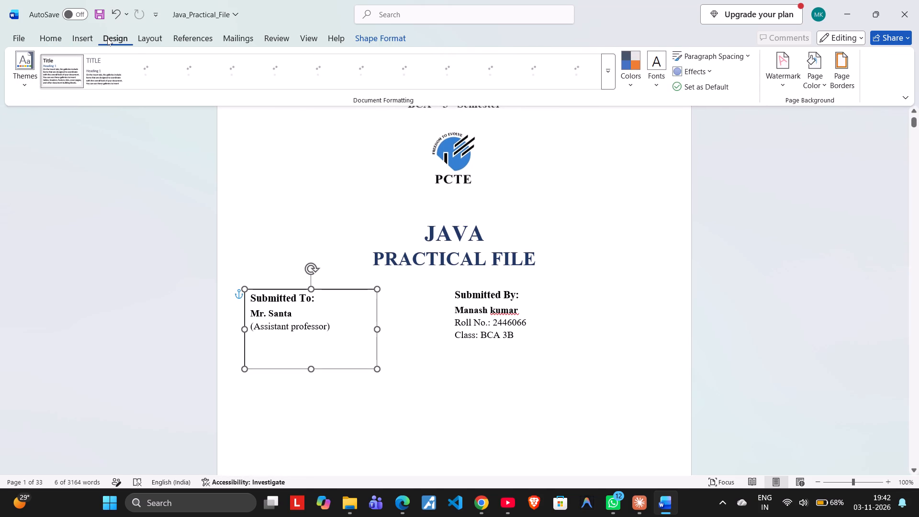
click(75, 37)
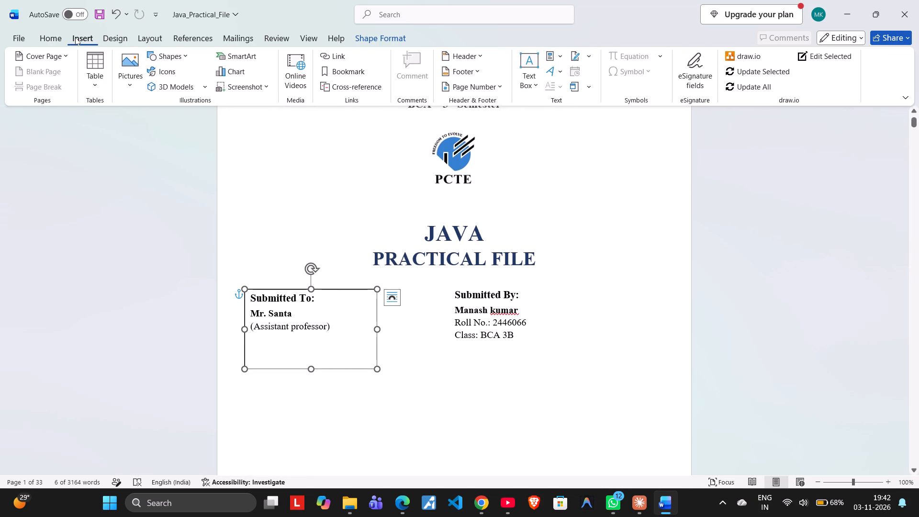
click(524, 53)
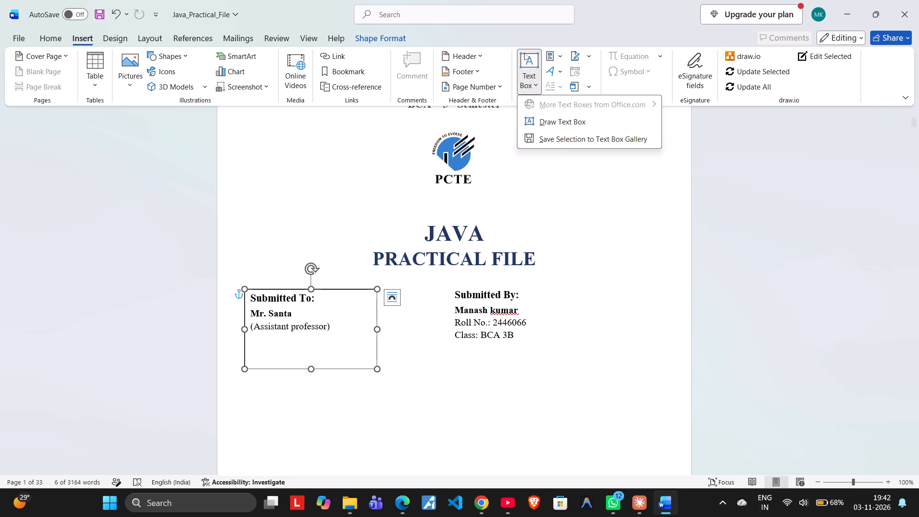
click(547, 121)
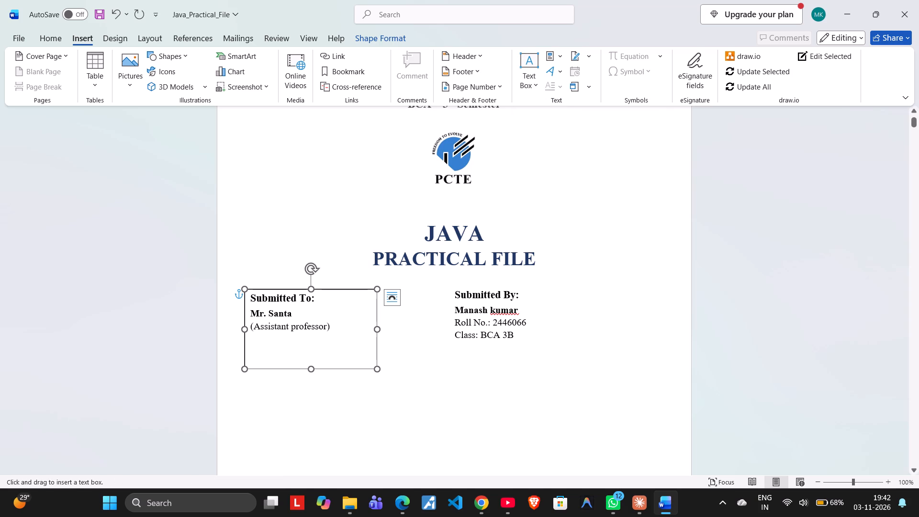
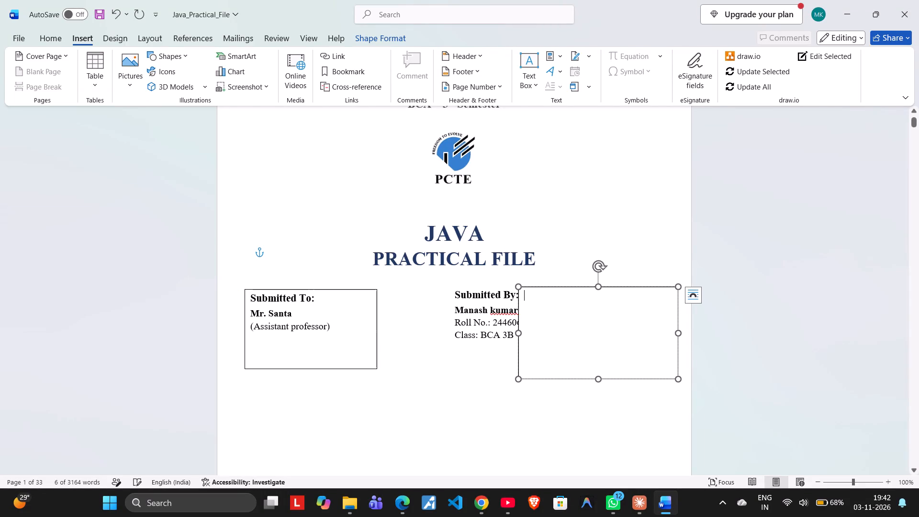
Move the whole Submitted By block, from its heading to the class line, out of the table into the empty text box beside it.
triple_click(488, 312)
click(488, 312)
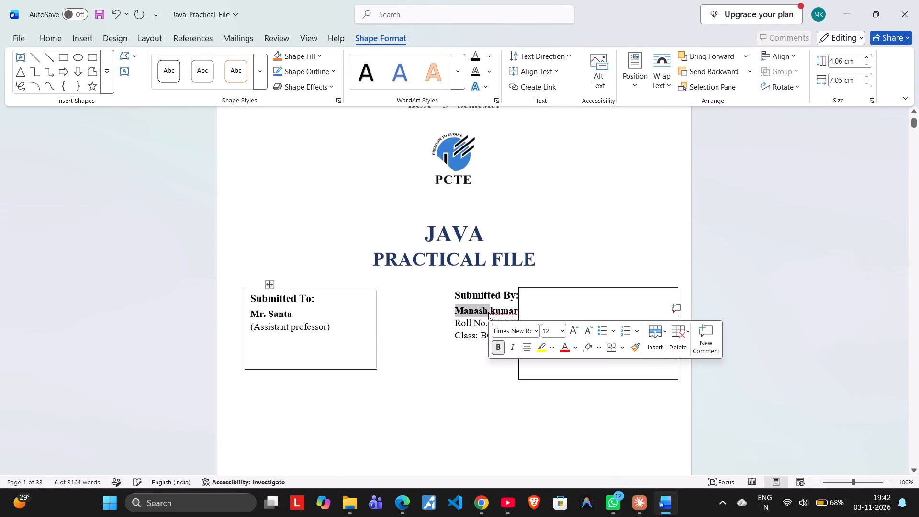
click(465, 292)
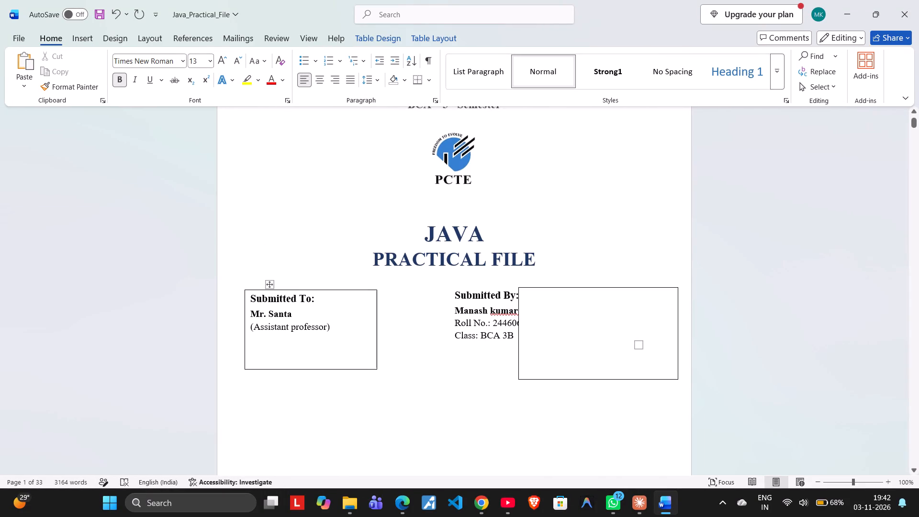
click(455, 292)
drag(455, 292, 541, 378)
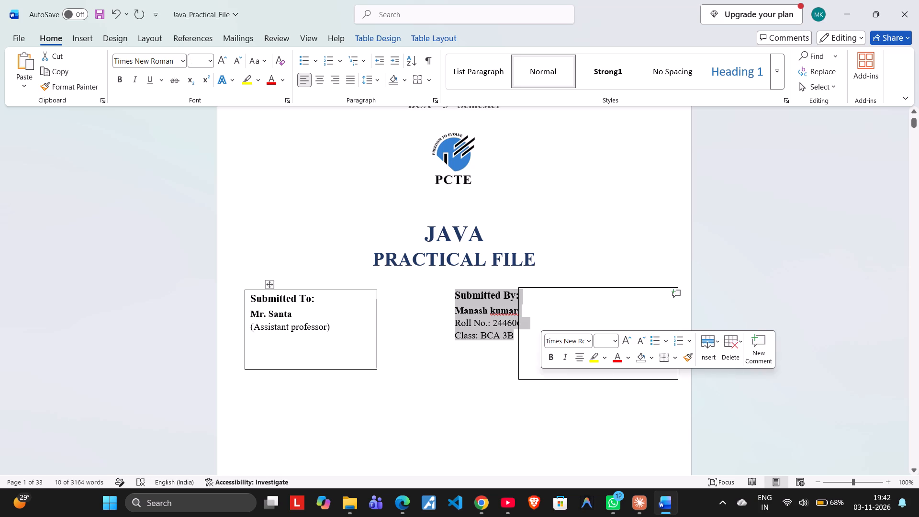
key(ctrl+x)
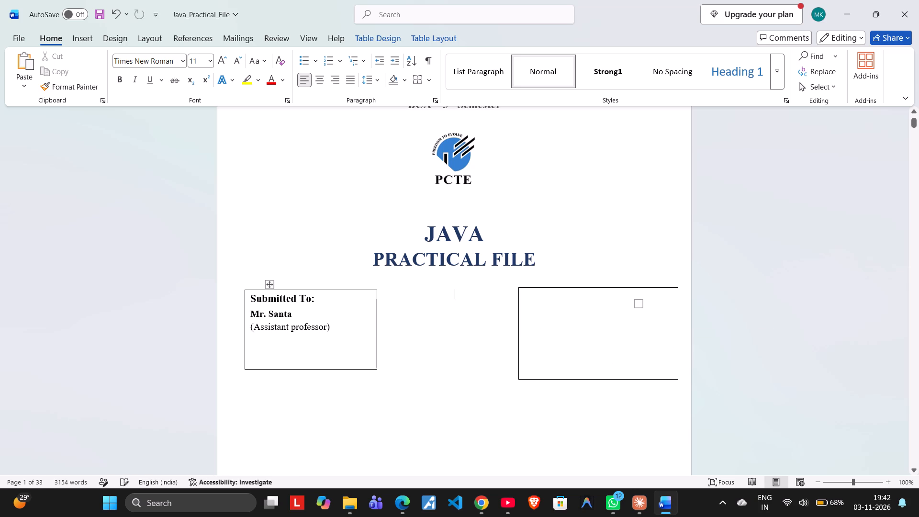
click(527, 293)
key(ctrl+v)
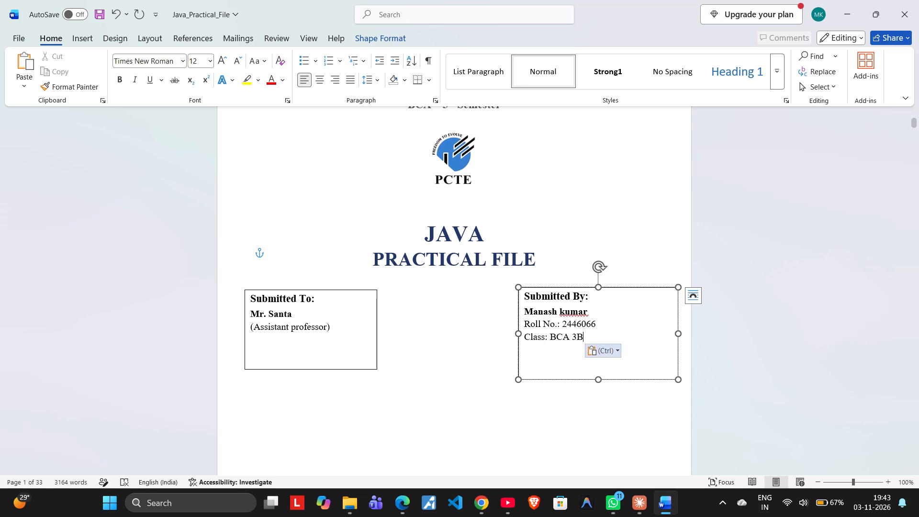
Shorten the Submitted By text box from its bottom edge to about the height of the Submitted To box.
drag(600, 377, 602, 357)
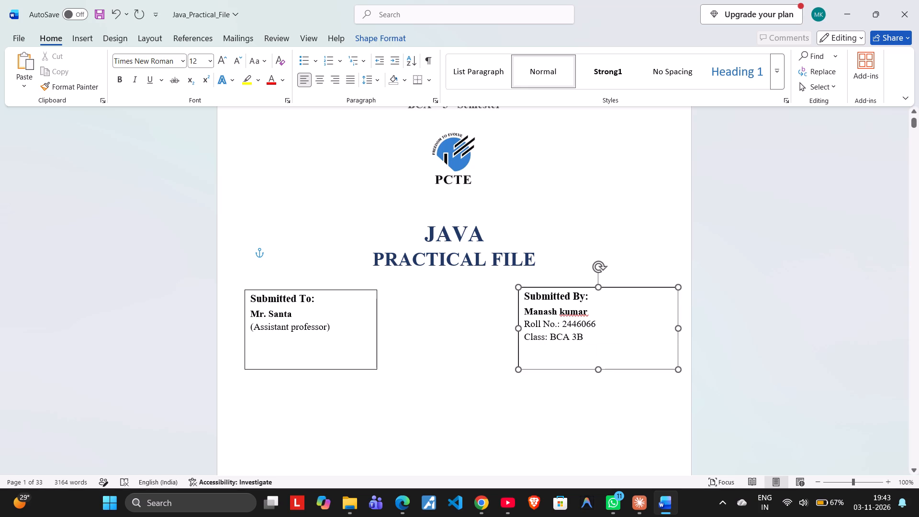
drag(602, 357, 596, 364)
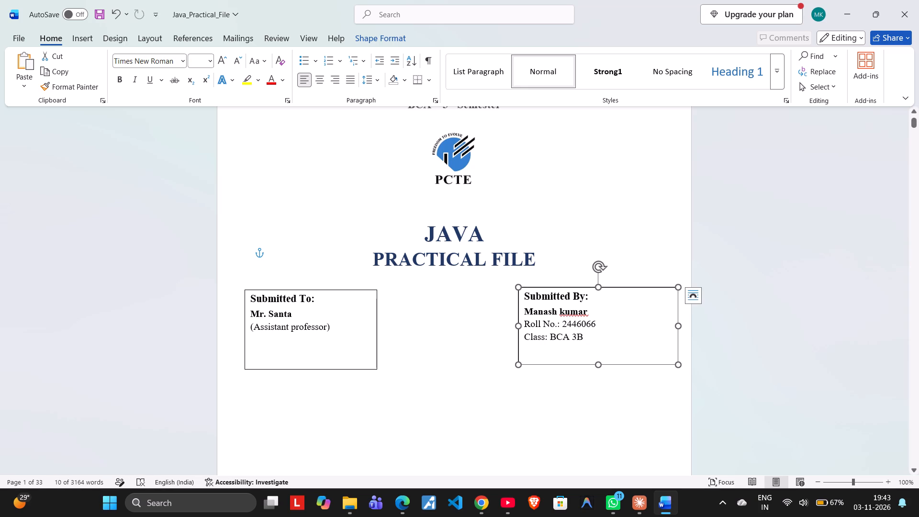
Shift the Submitted By text box slightly left and down so its bottom edge lines up with the Submitted To box.
drag(629, 283, 623, 286)
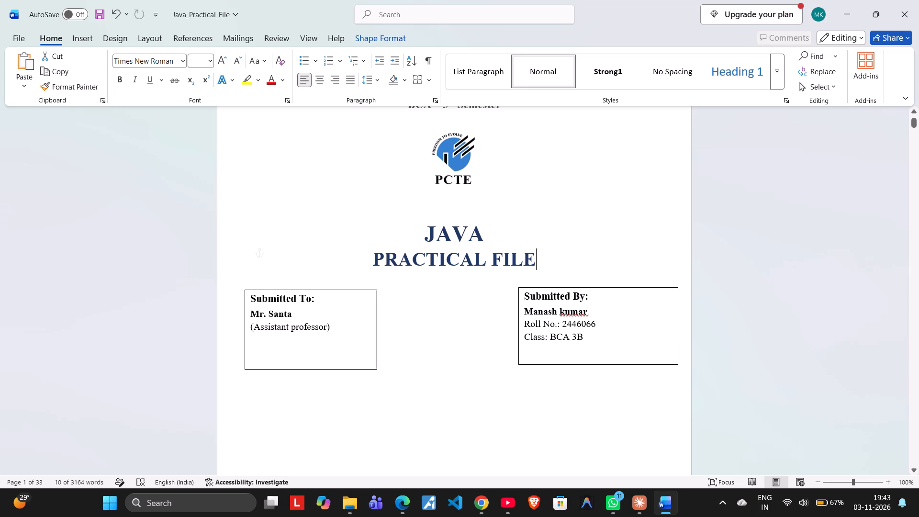
drag(623, 286, 617, 293)
click(646, 318)
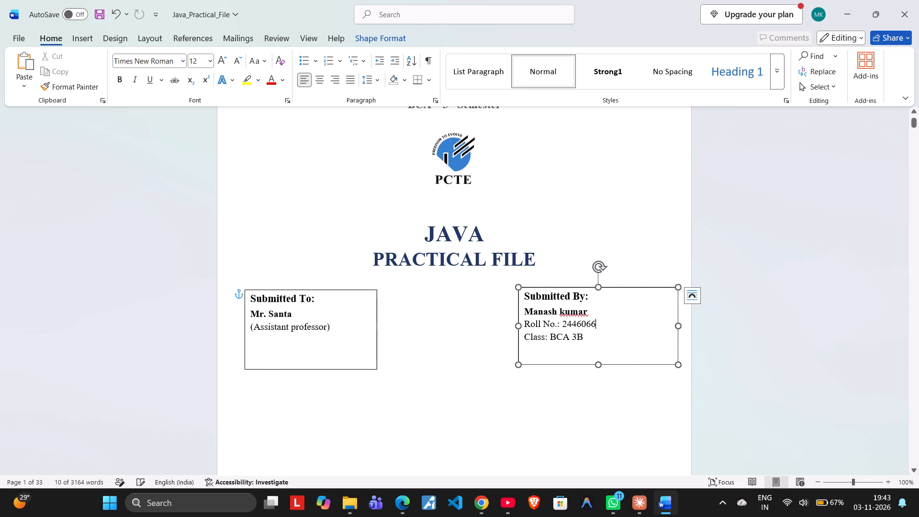
click(706, 339)
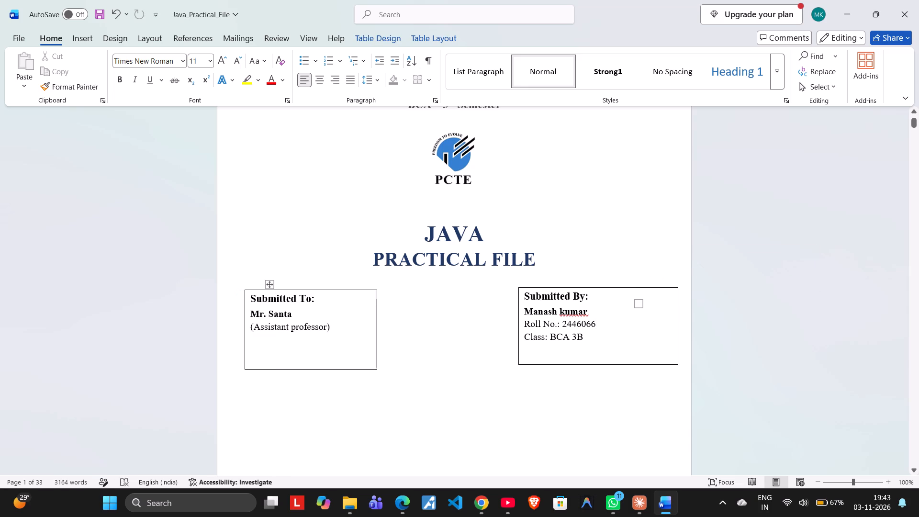
drag(658, 290, 649, 291)
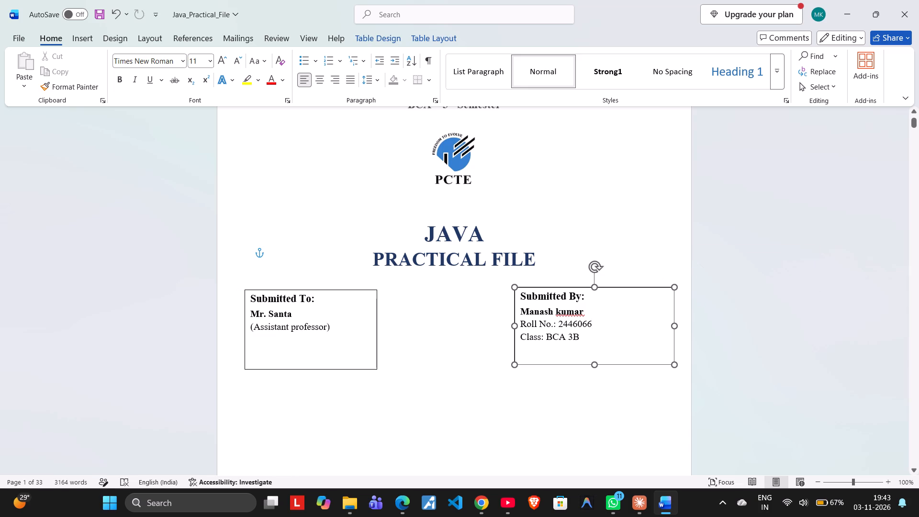
drag(649, 291, 650, 295)
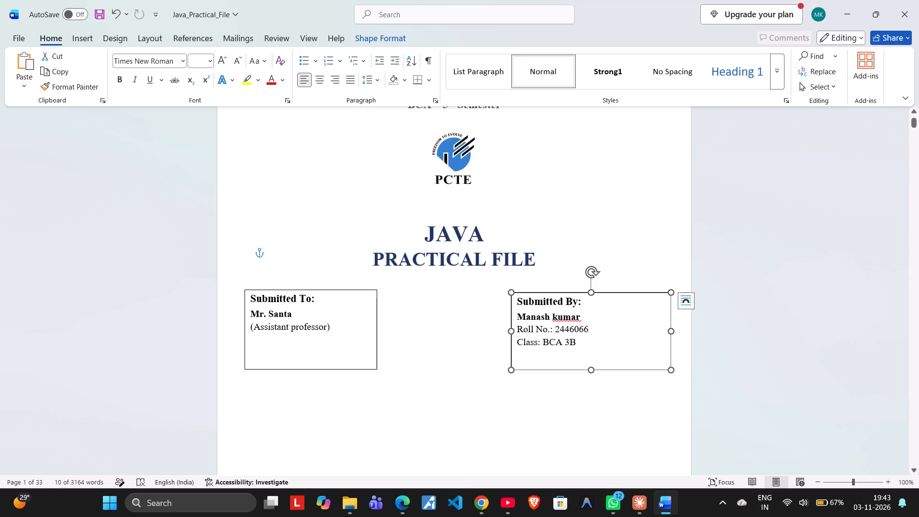
click(749, 333)
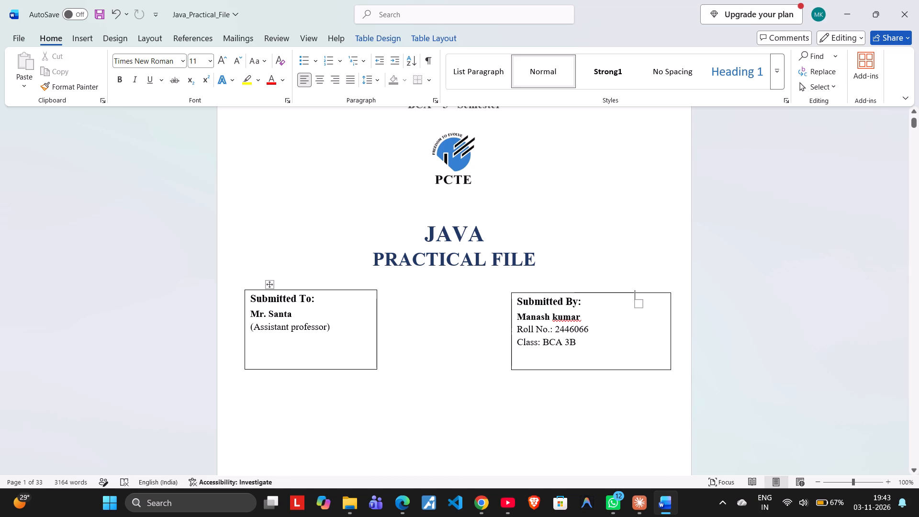
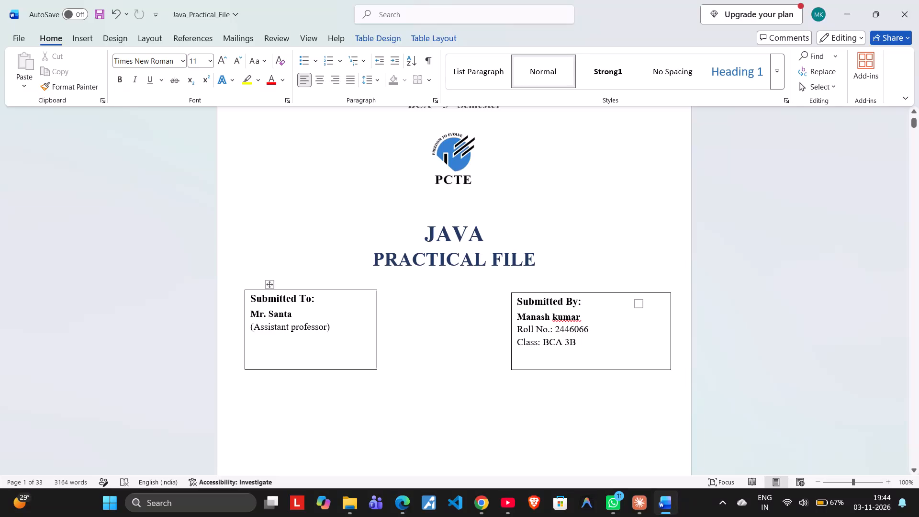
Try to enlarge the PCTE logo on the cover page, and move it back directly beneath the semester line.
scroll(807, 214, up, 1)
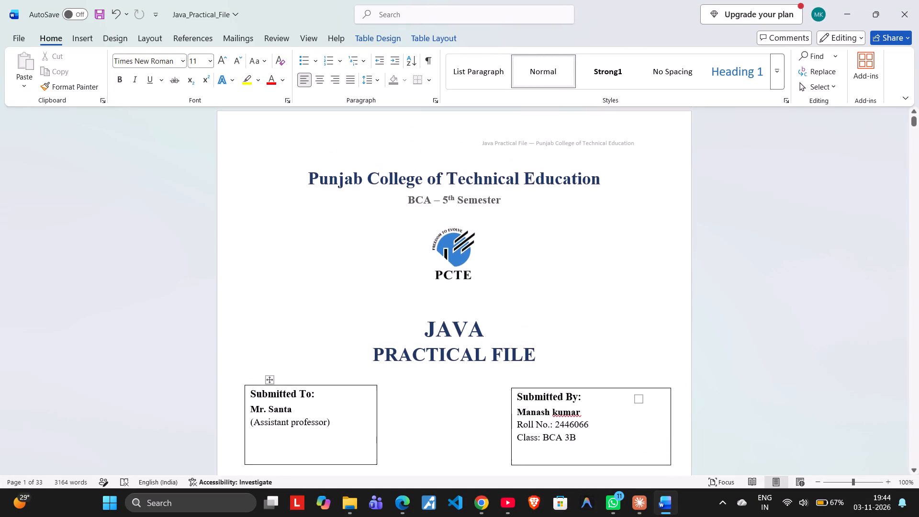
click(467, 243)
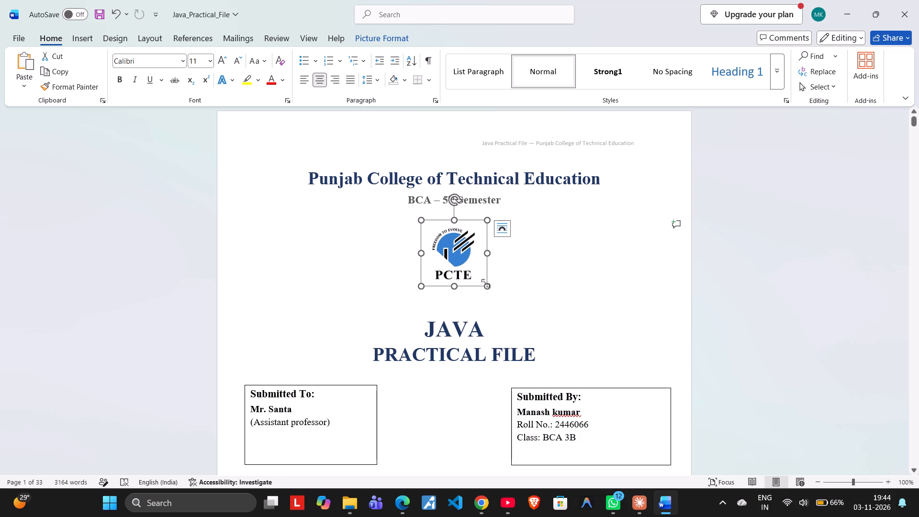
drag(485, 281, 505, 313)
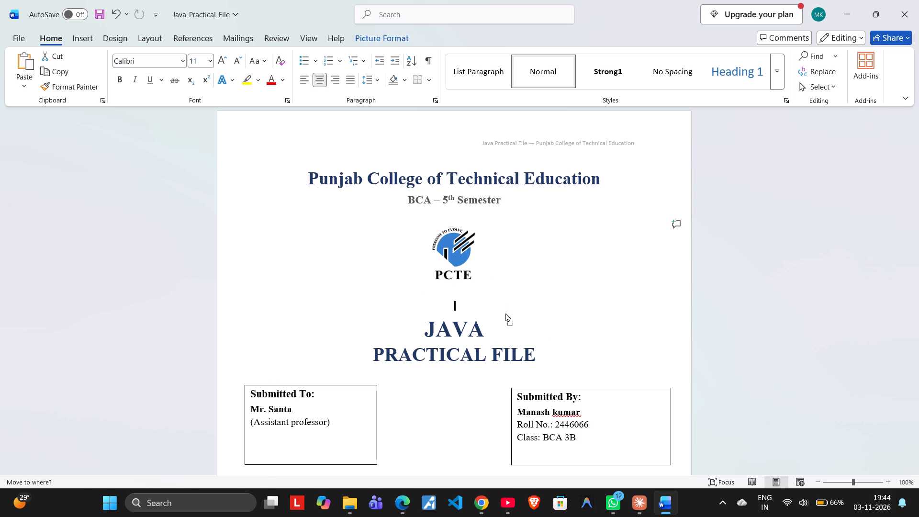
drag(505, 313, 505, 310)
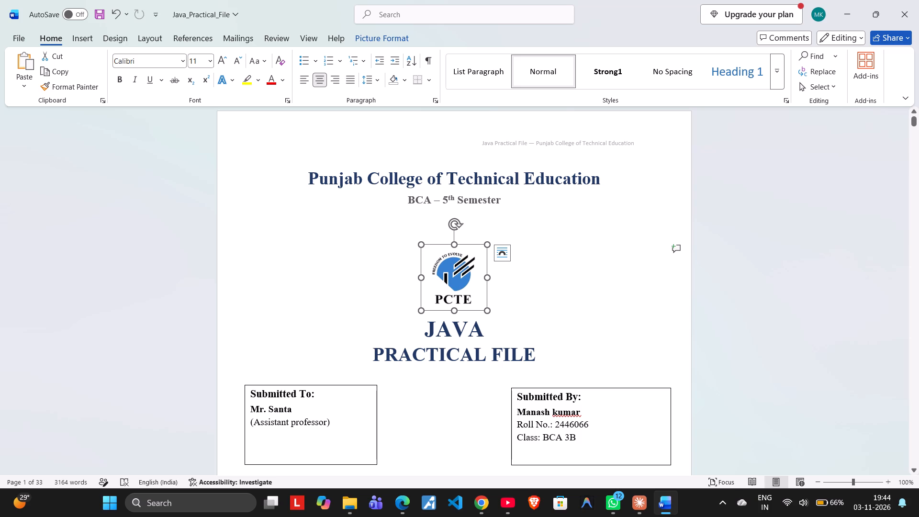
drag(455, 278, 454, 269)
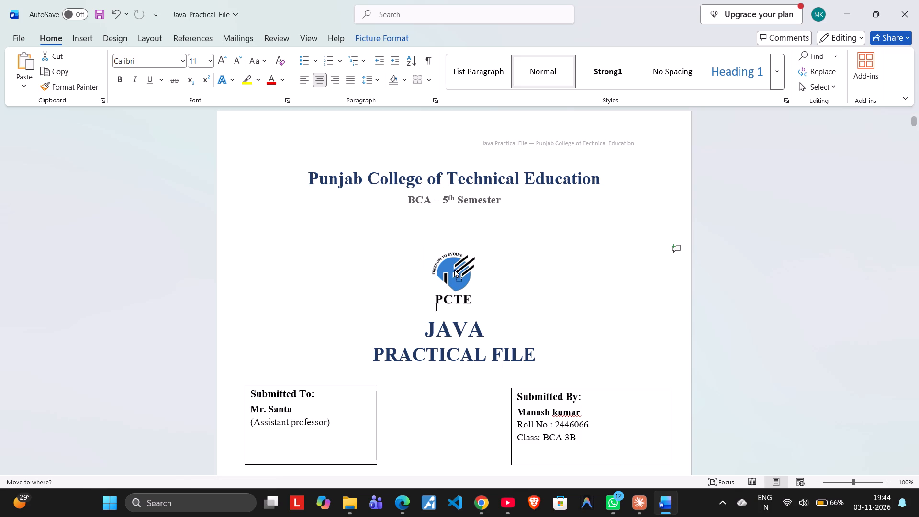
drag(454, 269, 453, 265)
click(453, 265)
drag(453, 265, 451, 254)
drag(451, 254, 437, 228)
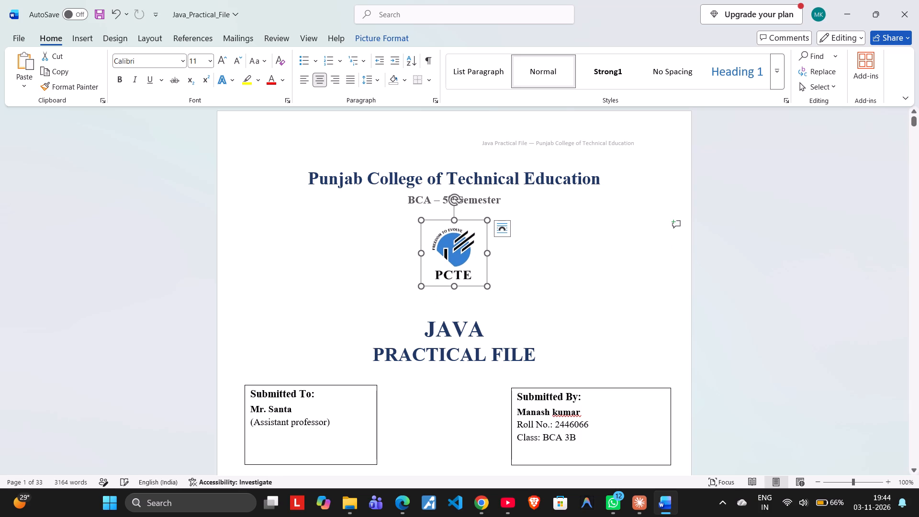
Enlarge the PCTE logo on the cover page proportionally to about one and a half times its size.
drag(489, 281, 504, 302)
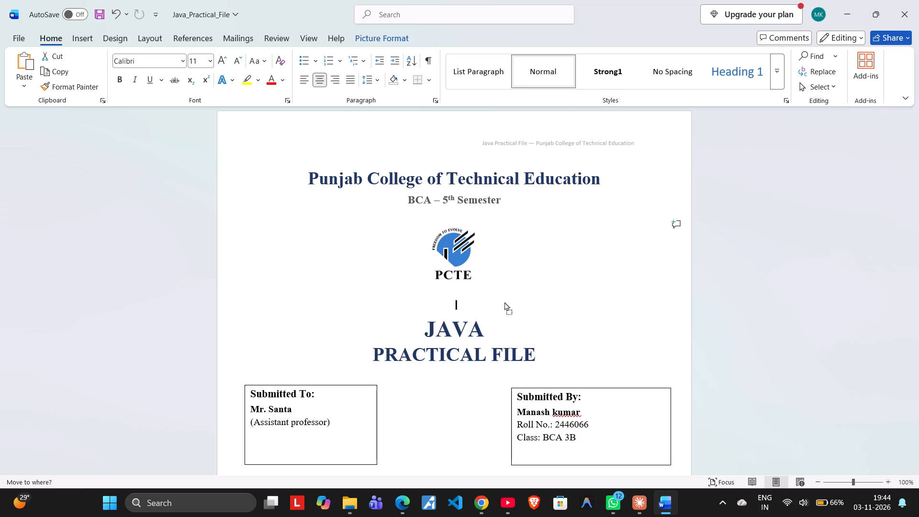
drag(504, 302, 504, 296)
drag(487, 283, 520, 310)
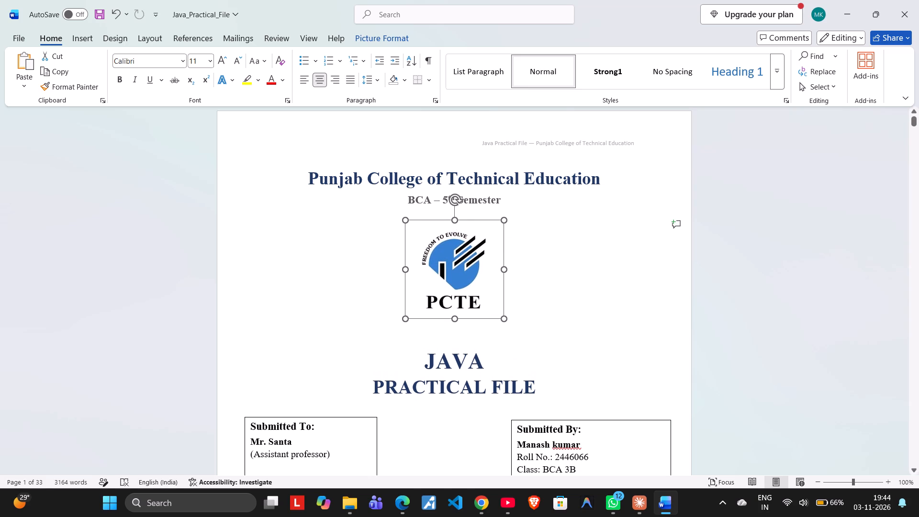
click(572, 324)
Insert a blank line after the PRACTICAL FILE title, above the submission boxes on the cover page.
scroll(572, 324, down, 4)
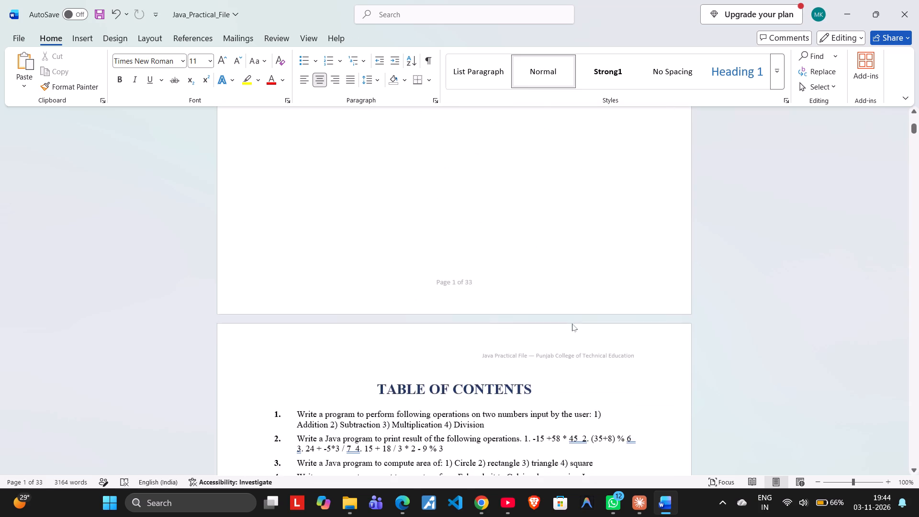
scroll(572, 324, up, 3)
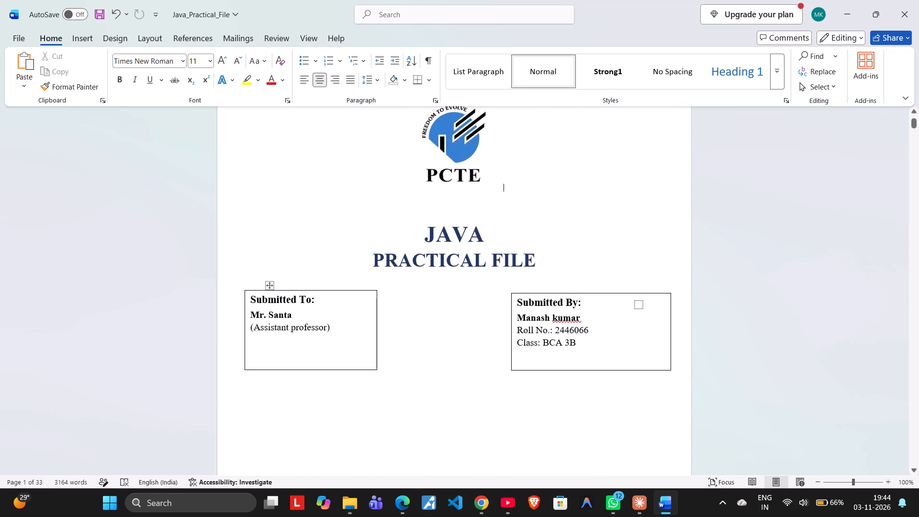
click(564, 259)
key(Return)
Select the PCTE logo between the semester line and the JAVA title for further resizing.
scroll(564, 259, up, 1)
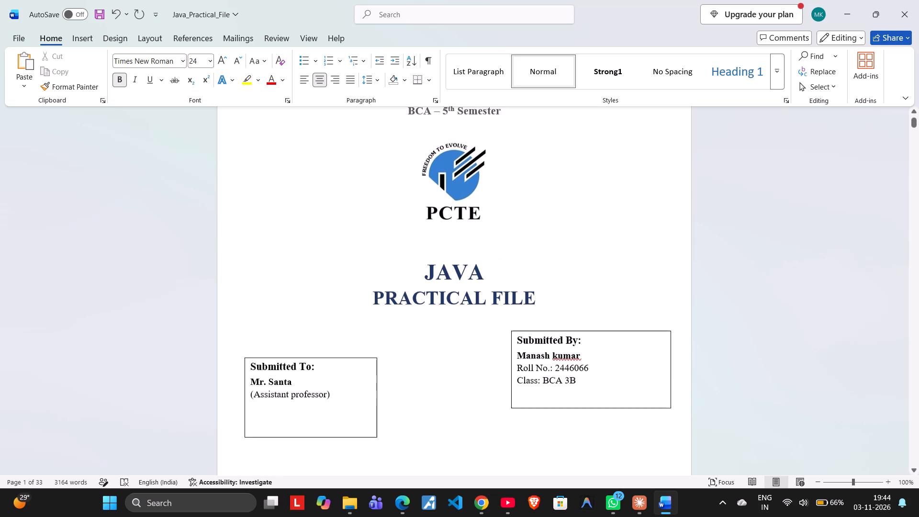
scroll(564, 259, up, 2)
click(449, 261)
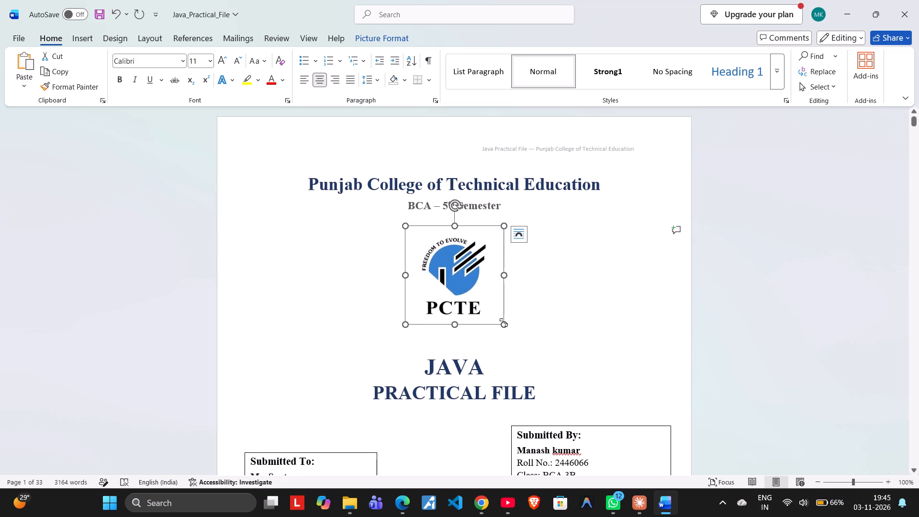
Enlarge the PCTE logo on the cover page proportionally to about 1.2 times its size.
drag(504, 322, 517, 344)
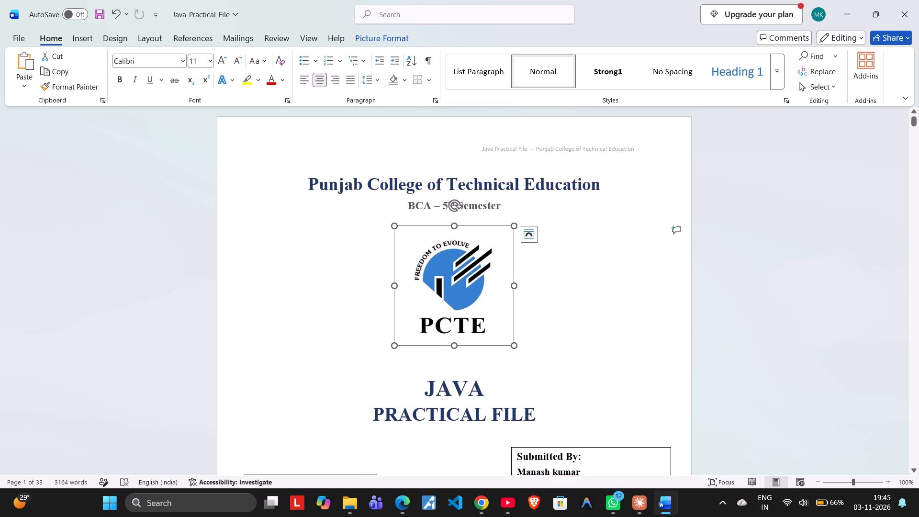
click(772, 303)
scroll(772, 303, up, 1)
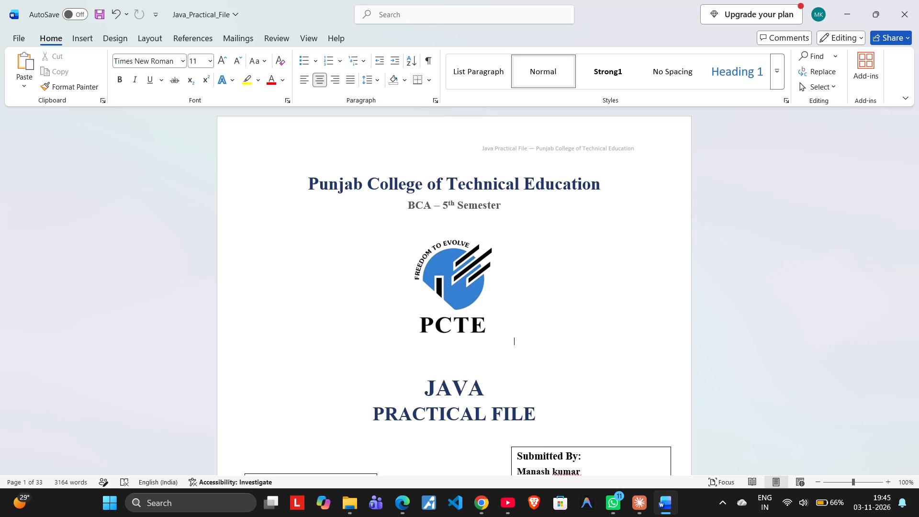
Move the Submitted By text box down so its upper edge lines up with the Submitted To box.
scroll(746, 267, down, 2)
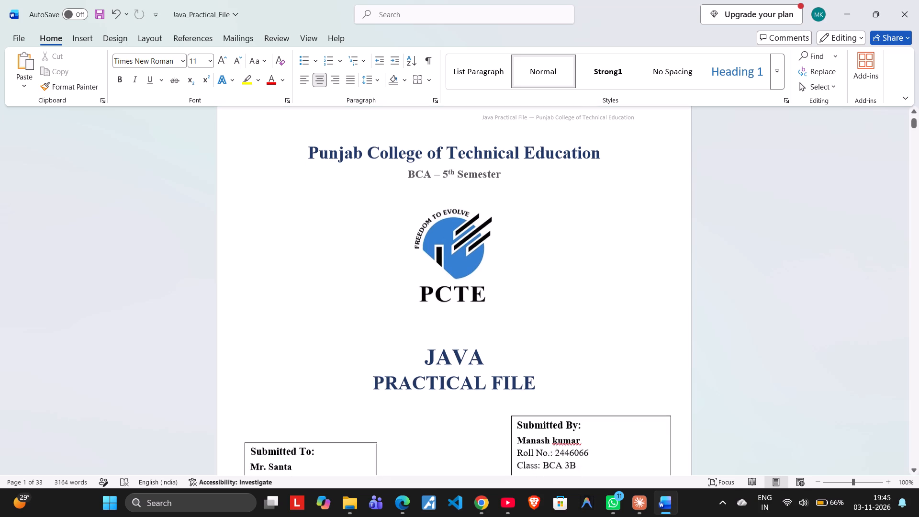
scroll(746, 267, down, 3)
scroll(675, 204, up, 1)
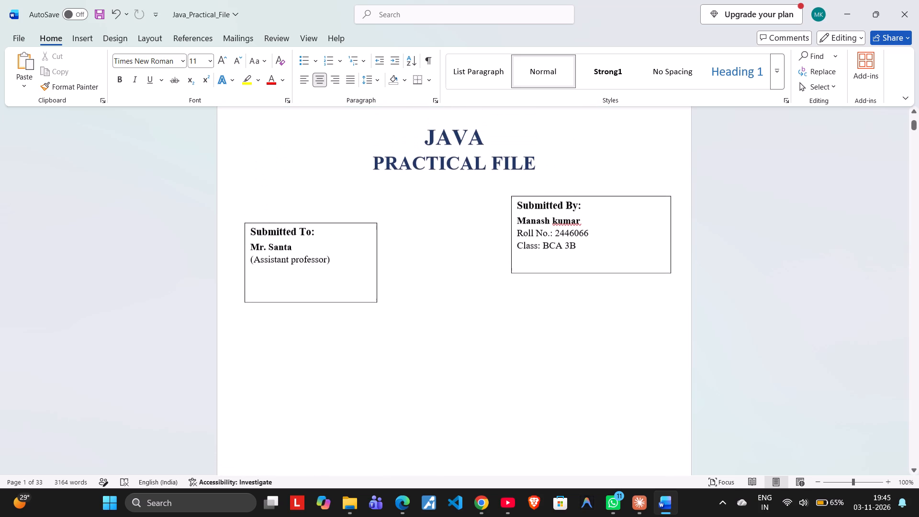
click(624, 192)
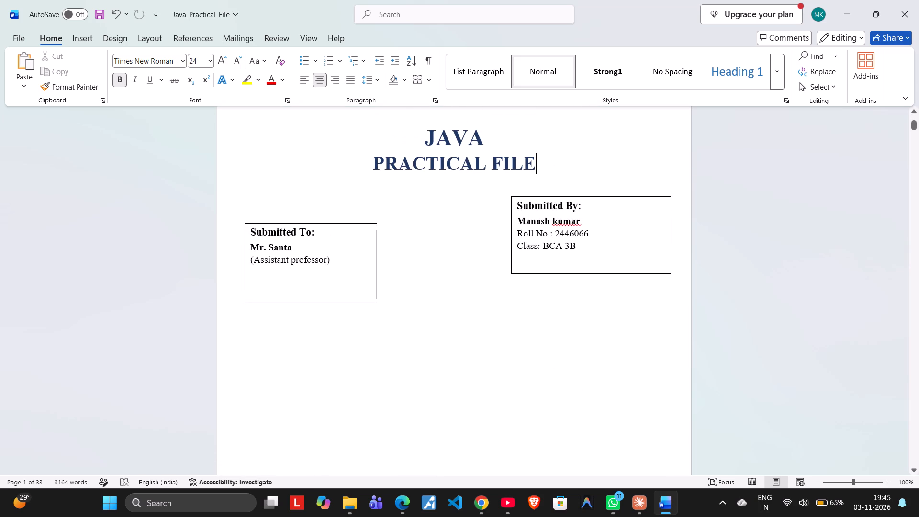
click(709, 227)
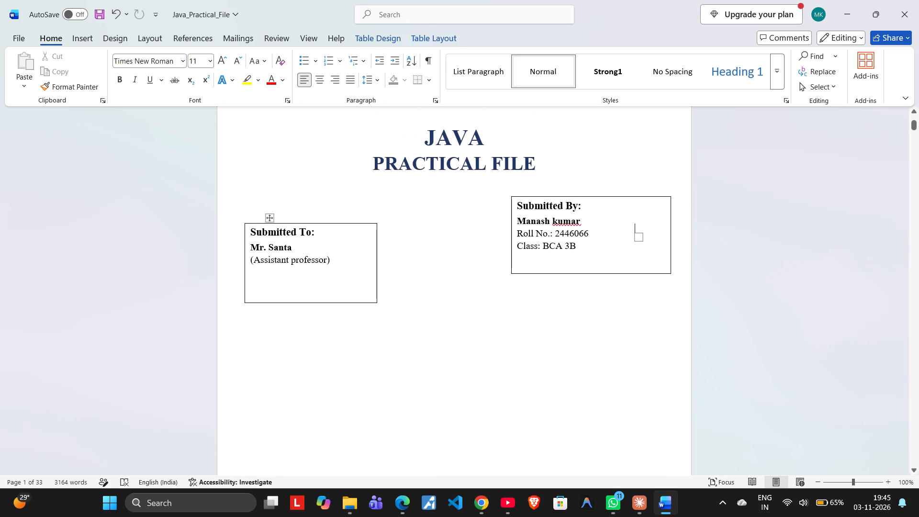
drag(634, 195, 621, 235)
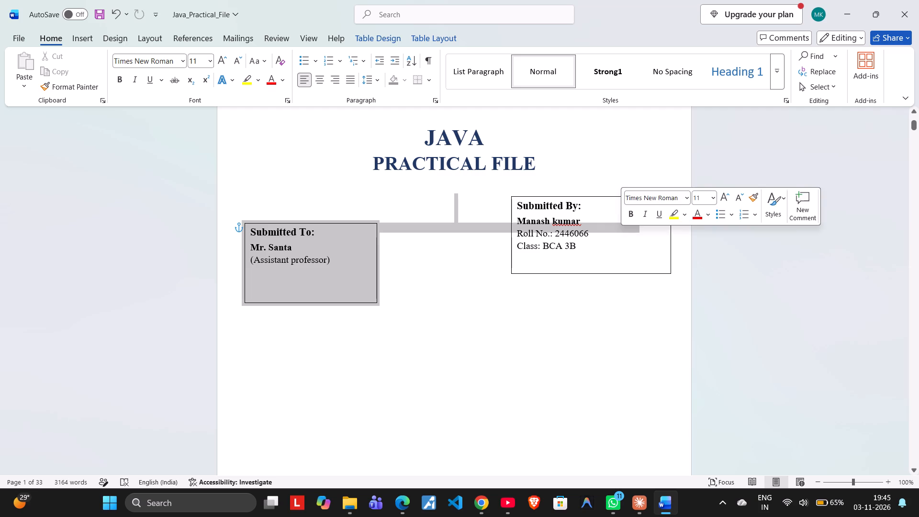
click(745, 258)
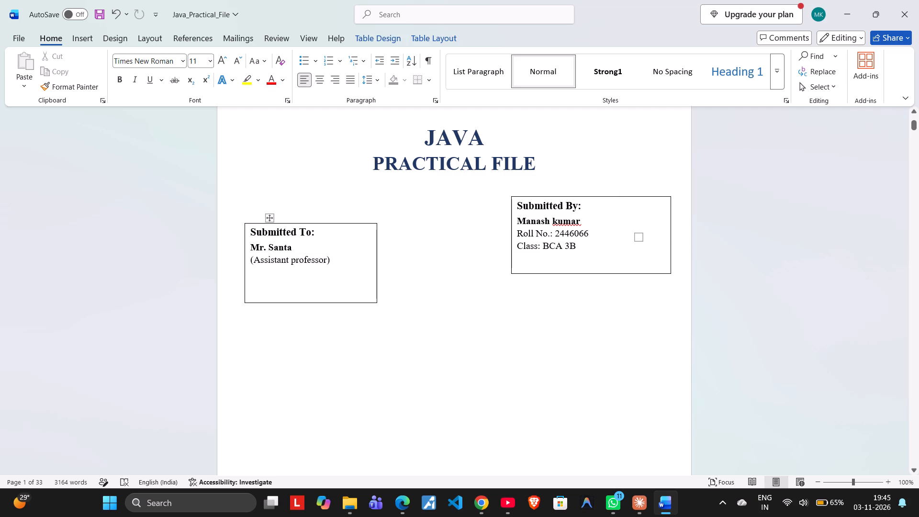
click(630, 269)
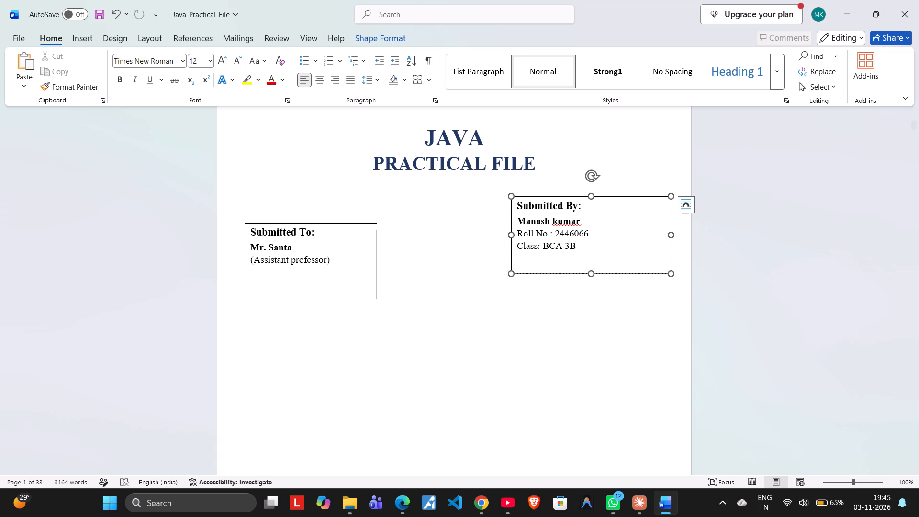
click(656, 269)
drag(654, 274, 651, 304)
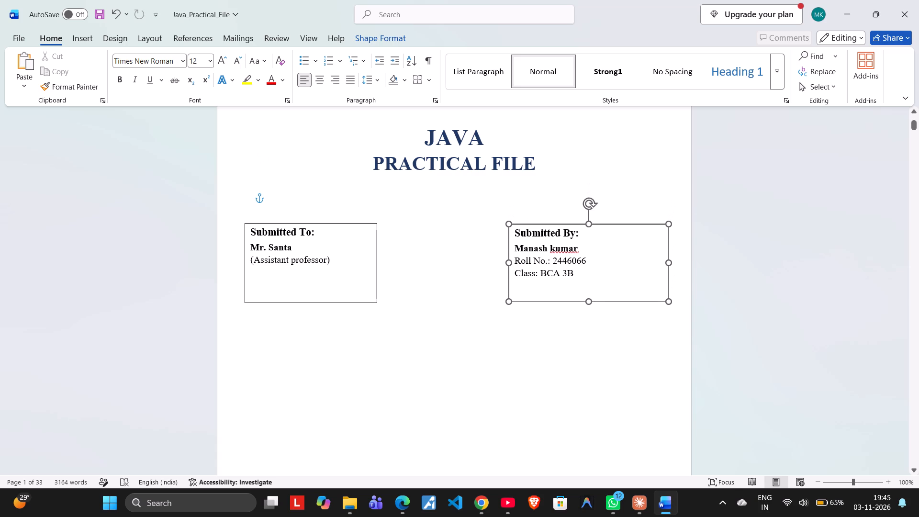
drag(651, 304, 651, 300)
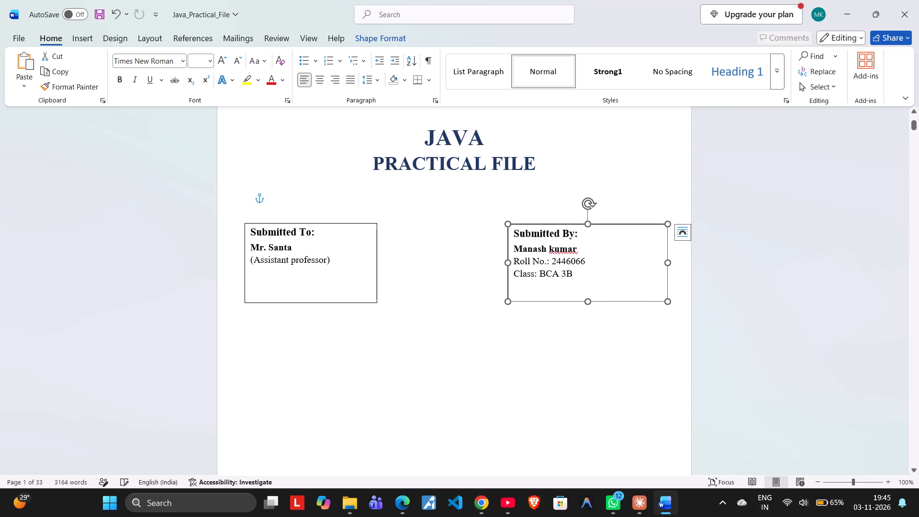
click(737, 342)
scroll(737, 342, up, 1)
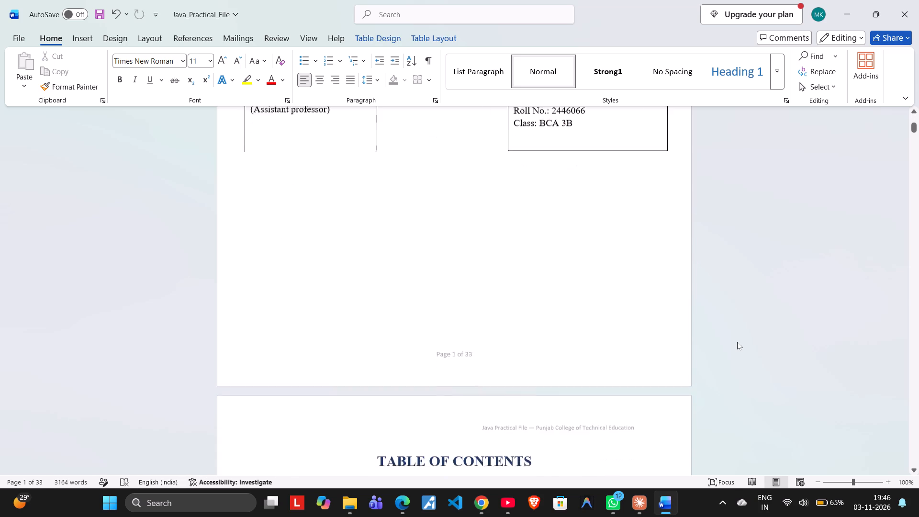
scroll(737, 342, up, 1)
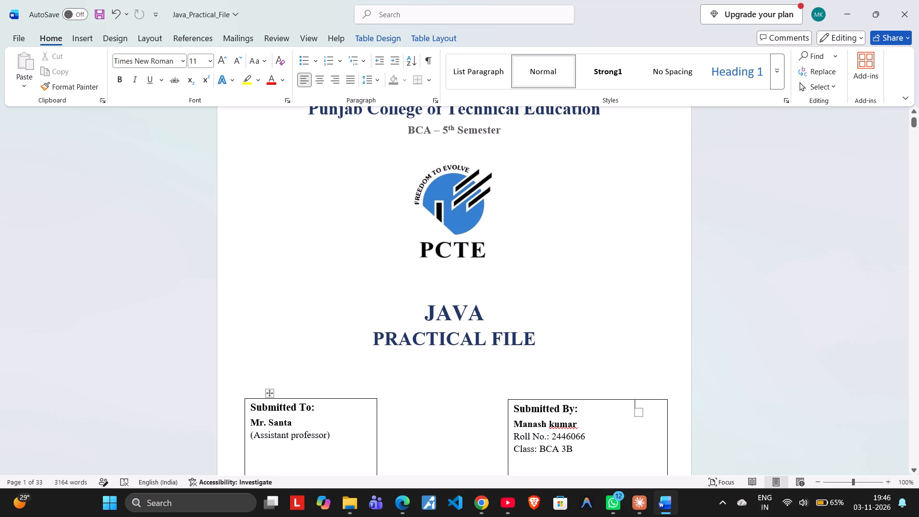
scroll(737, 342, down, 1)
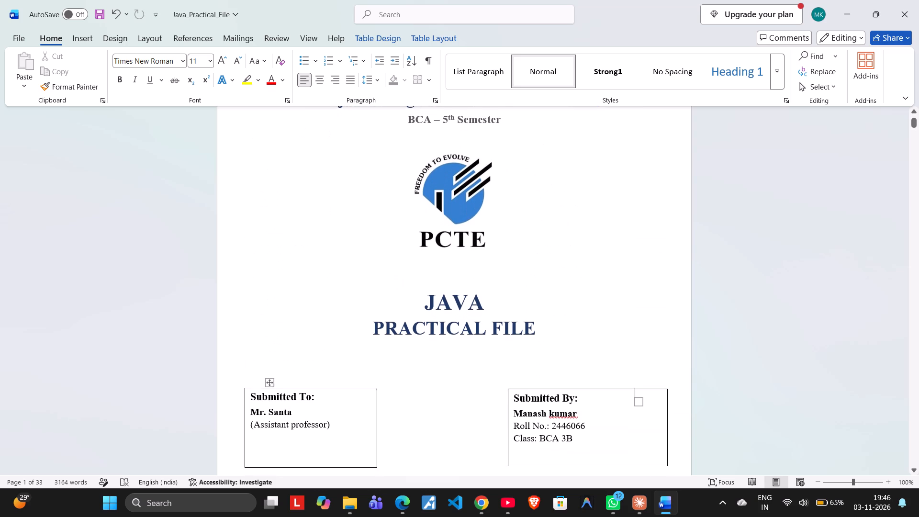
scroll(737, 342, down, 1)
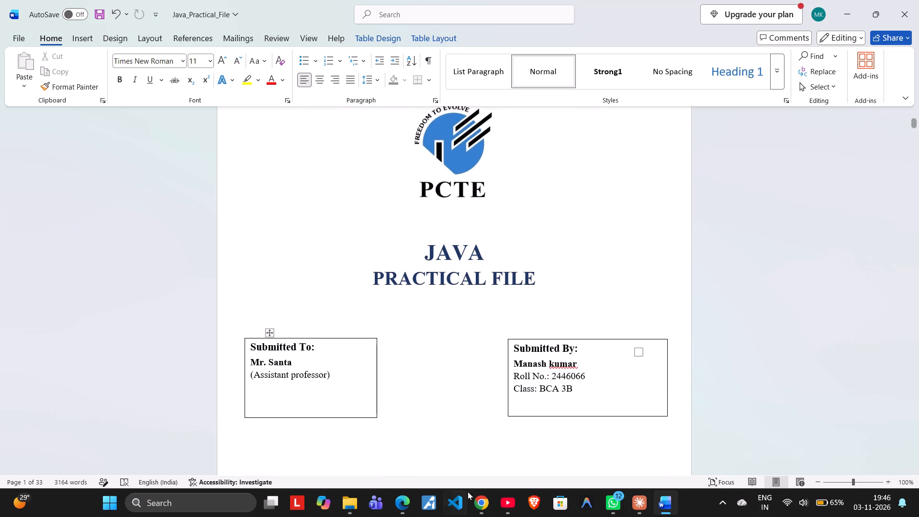
Switch to the Chrome window holding the PCTE logo search and the BCA reference pages.
click(473, 502)
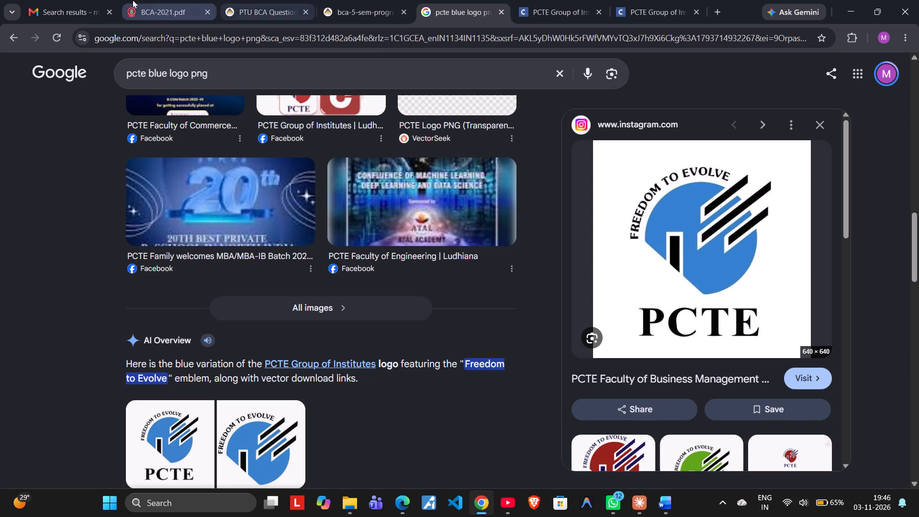
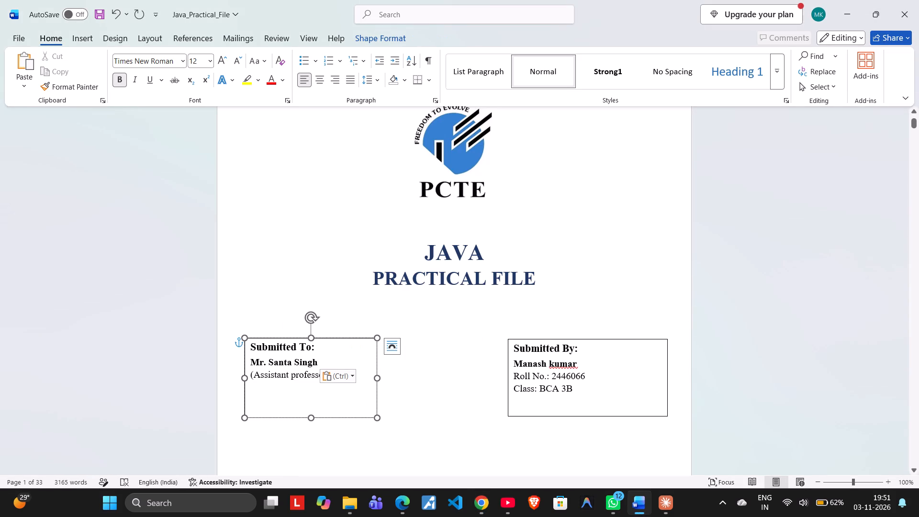
Place the text cursor in the assistant professor line of the Submitted To box on the cover page.
click(306, 394)
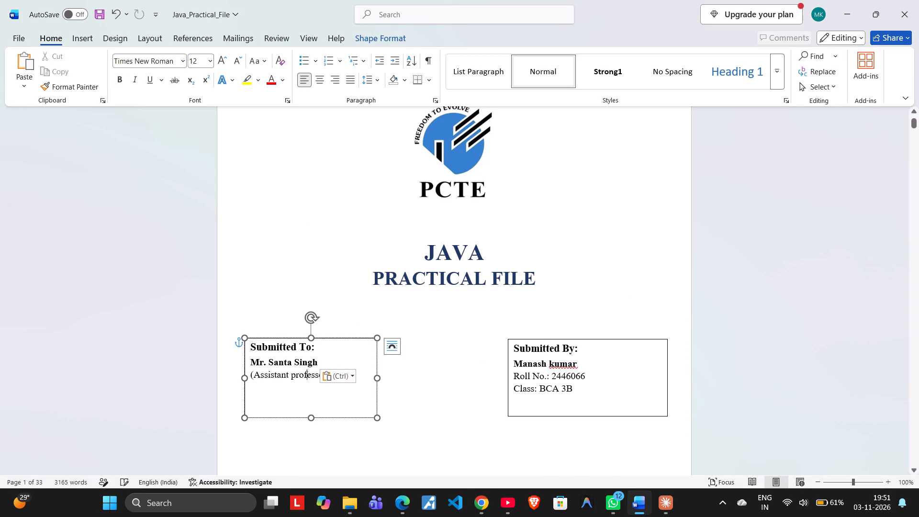
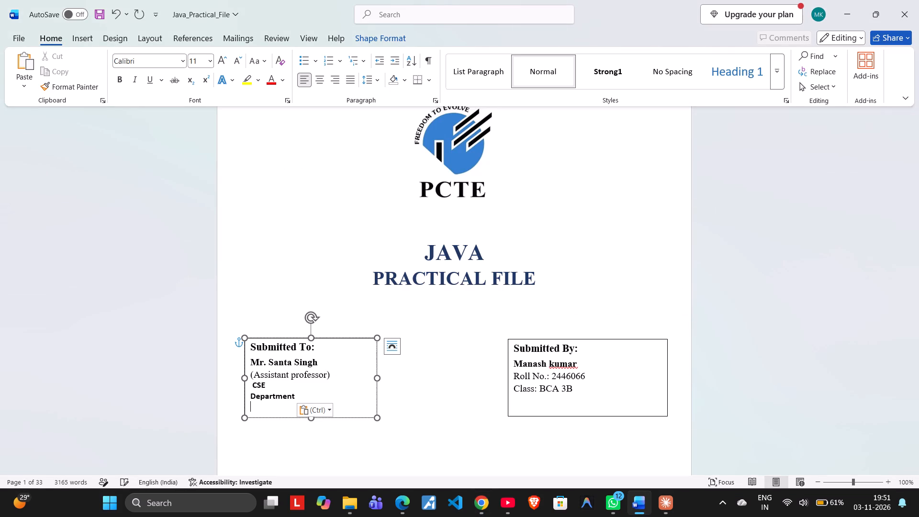
Remove the opening and closing parentheses around "Assistant professor" in the Submitted To box.
click(253, 374)
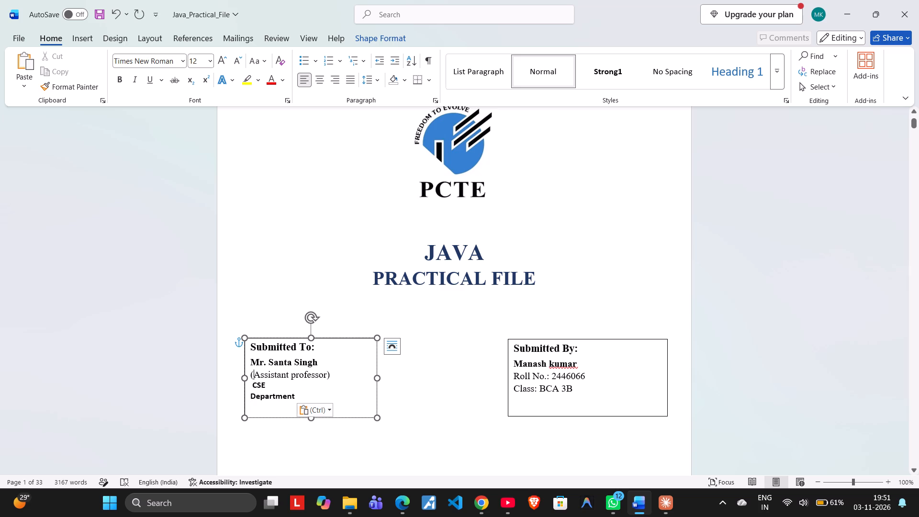
key(BackSpace)
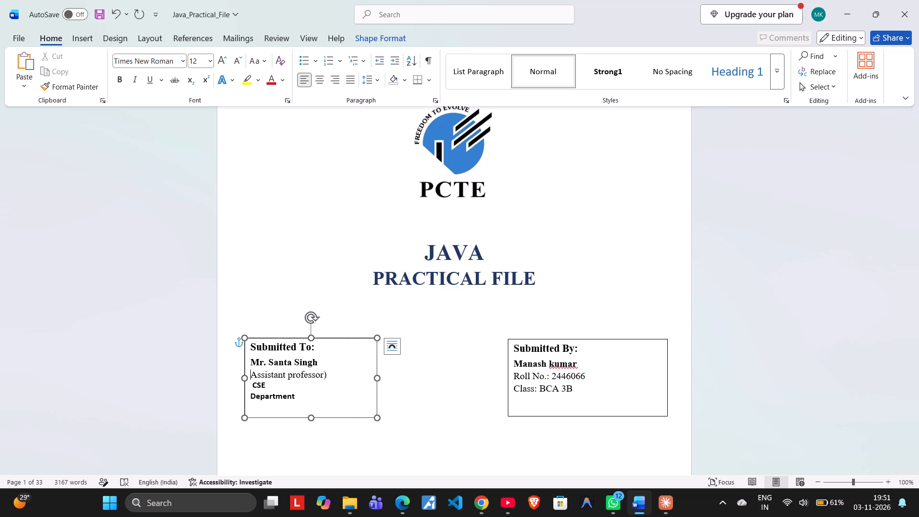
key(ctrl+Right)
key(ctrl+Right)
key(ctrl+Right)
key(BackSpace)
Set the font of all text in the Submitted To box to Times New Roman.
drag(301, 398, 252, 379)
drag(252, 379, 243, 392)
click(261, 388)
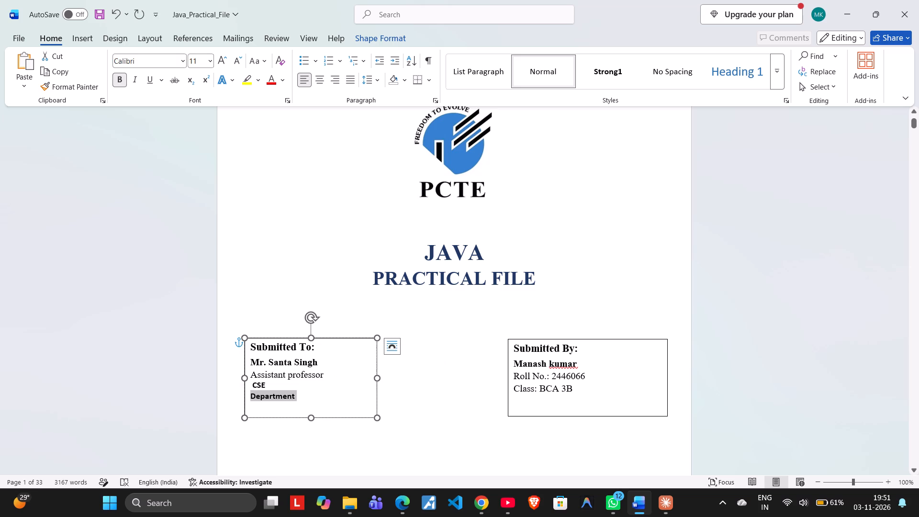
key(ctrl+a)
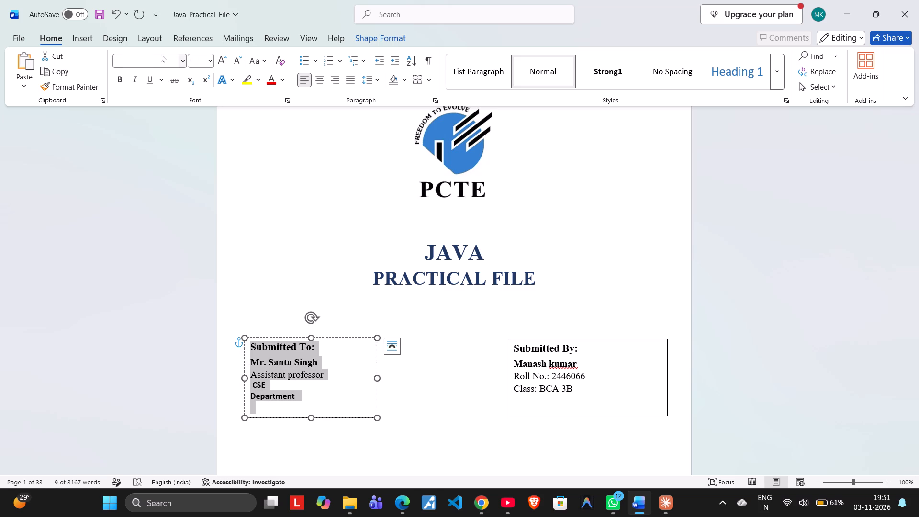
click(161, 54)
click(150, 58)
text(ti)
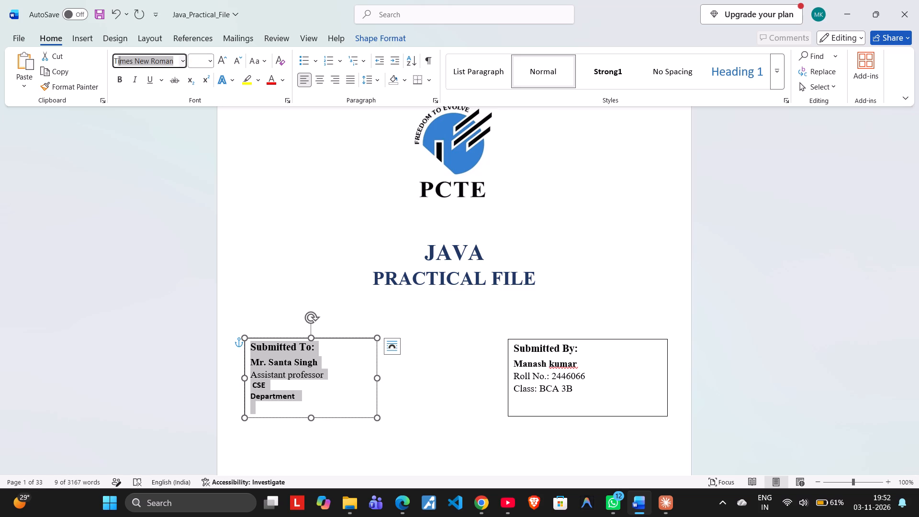
Apply Times New Roman to all the text in the Submitted To box on the cover page.
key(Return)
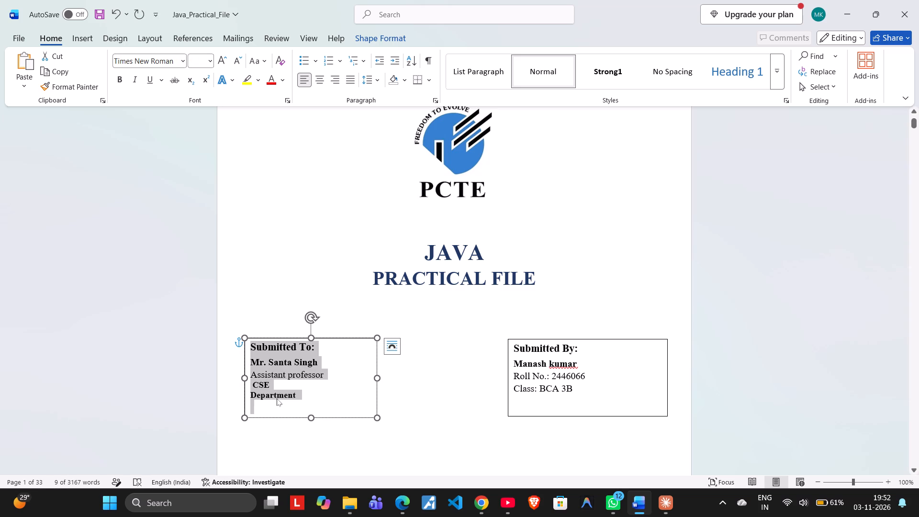
Join the word Department onto the CSE line in the Submitted To box, separated by a space.
click(250, 388)
click(253, 395)
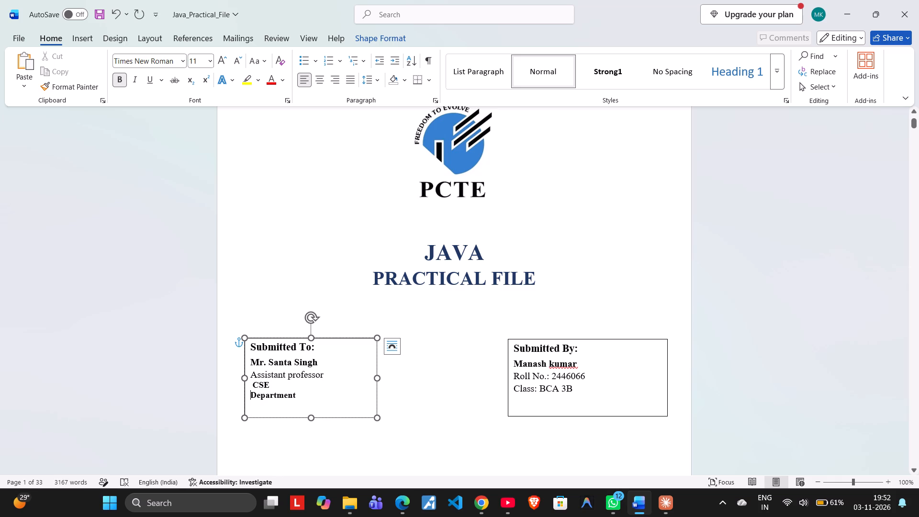
key(BackSpace)
key(space)
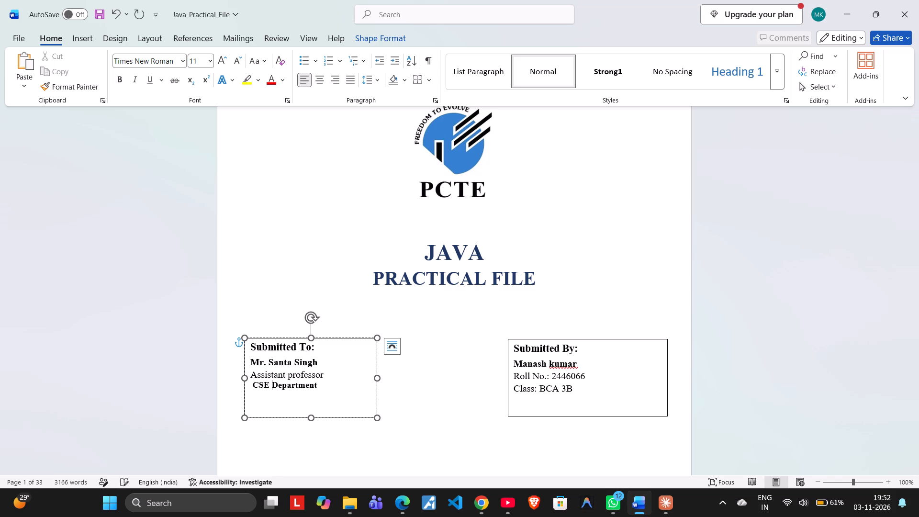
Enclose the department line in the Submitted To box in parentheses so it reads (CSE Department).
key(Left)
key(Left)
key(Left)
key(Left)
key(shift+parenleft)
key(ctrl+Right)
key(ctrl+Right)
key(ctrl+Right)
key(ctrl+Right)
key(ctrl+Right)
key(ctrl+Right)
key(ctrl+Right)
key(ctrl+Right)
key(ctrl+Right)
key(ctrl+Right)
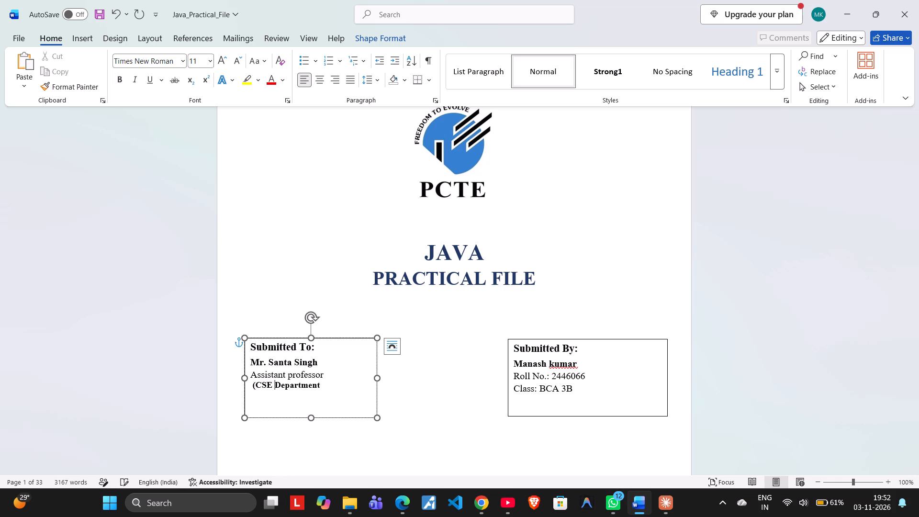
key(Right)
key(Left)
key(BackSpace)
key(shift+parenright)
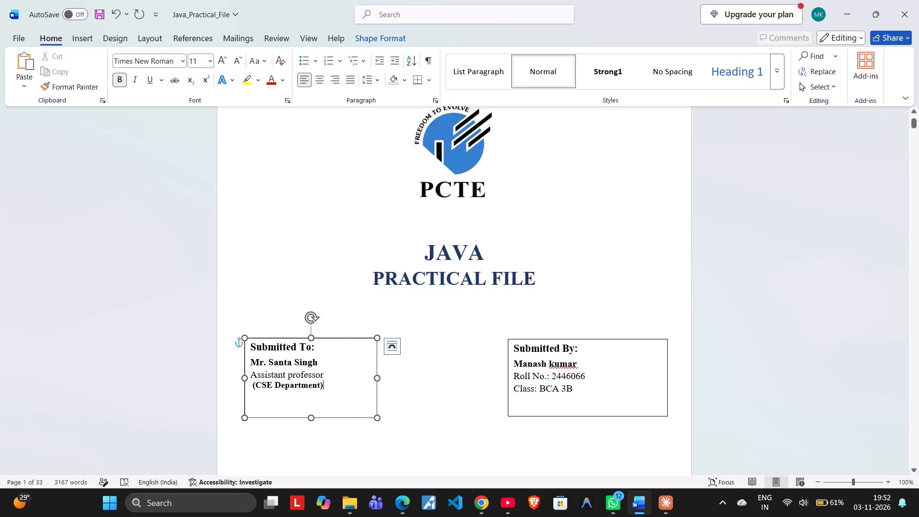
Remove the bold formatting from the (CSE Department) line in the Submitted To box.
drag(331, 387, 246, 386)
click(119, 80)
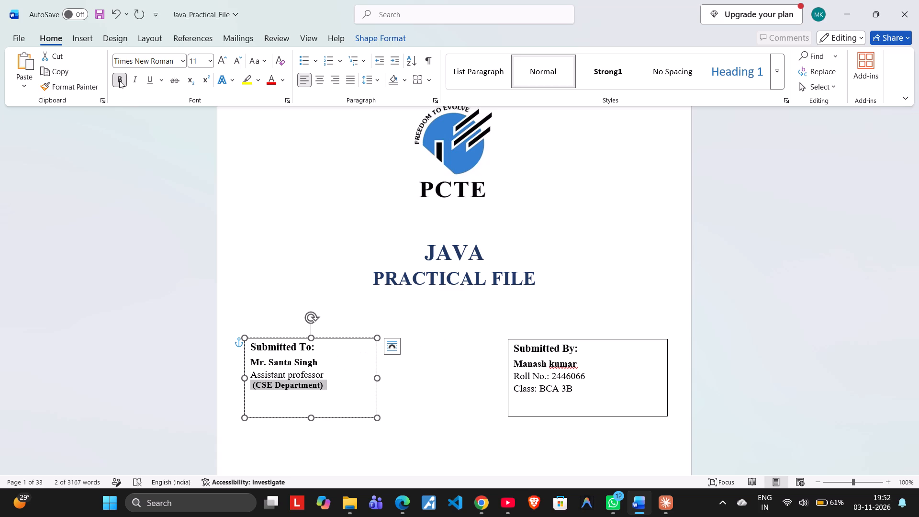
click(158, 283)
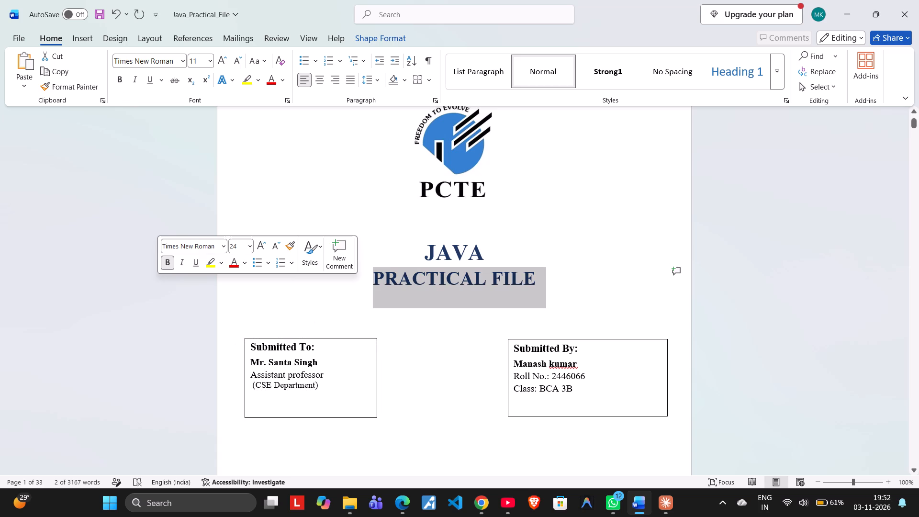
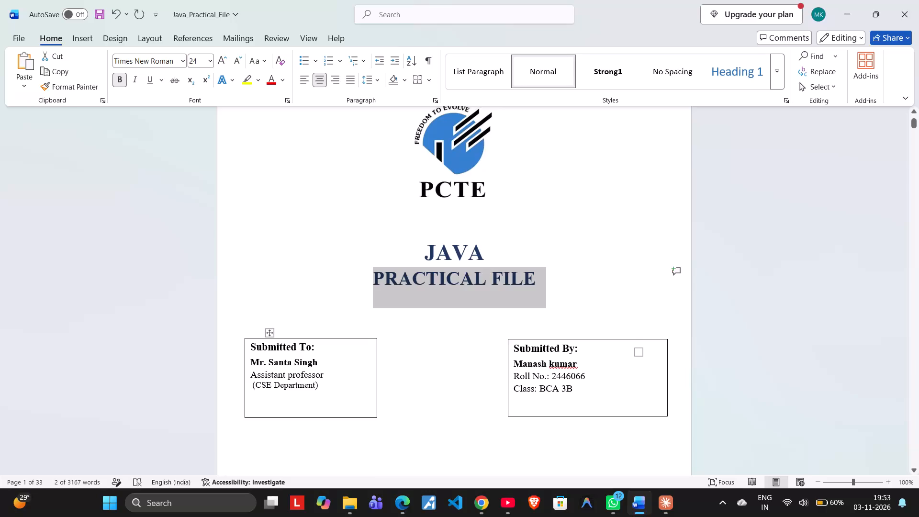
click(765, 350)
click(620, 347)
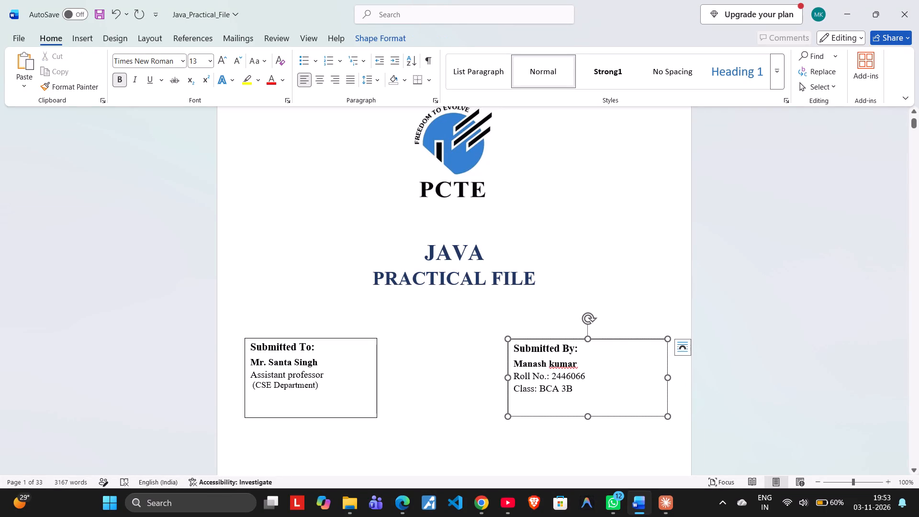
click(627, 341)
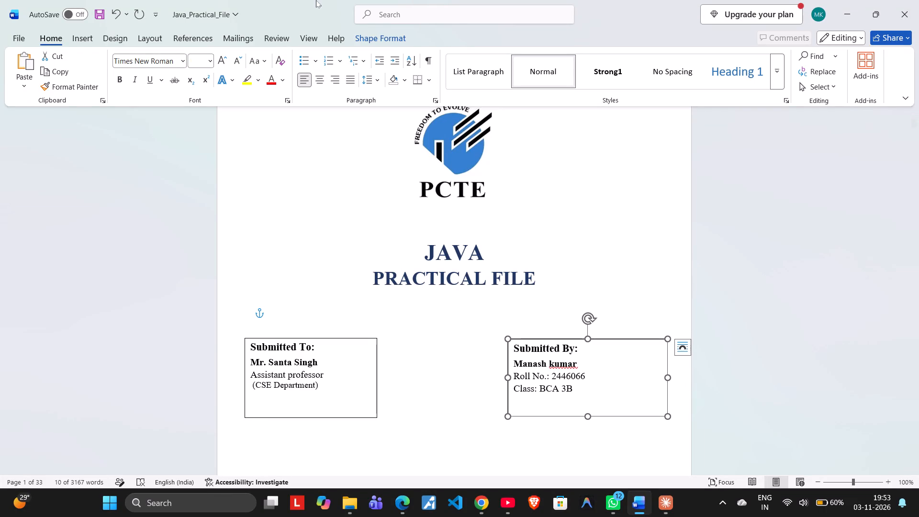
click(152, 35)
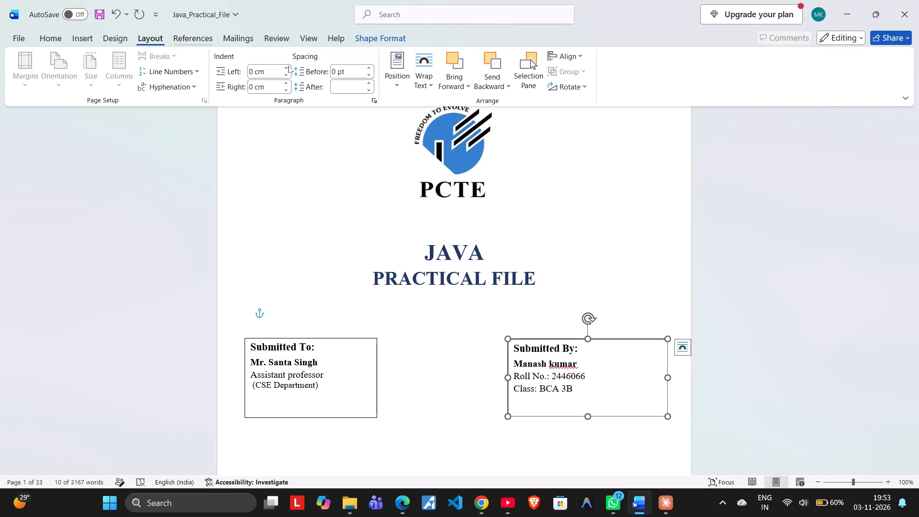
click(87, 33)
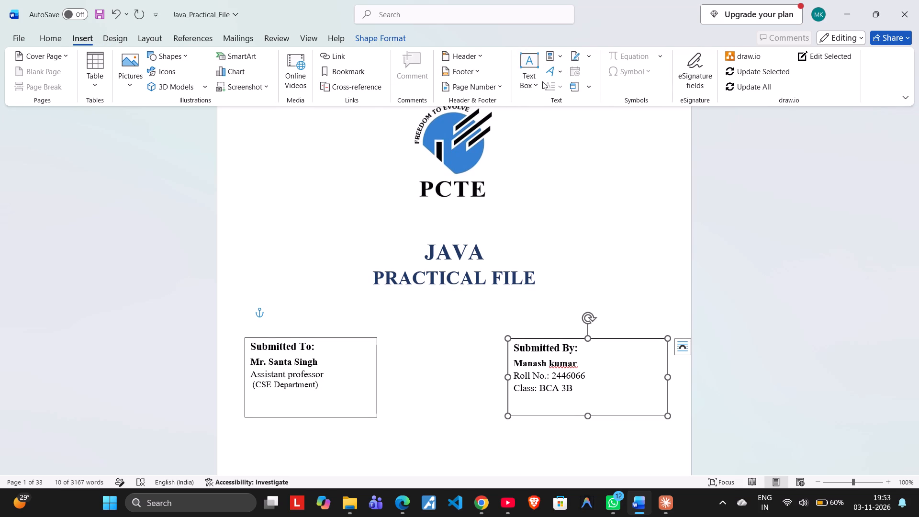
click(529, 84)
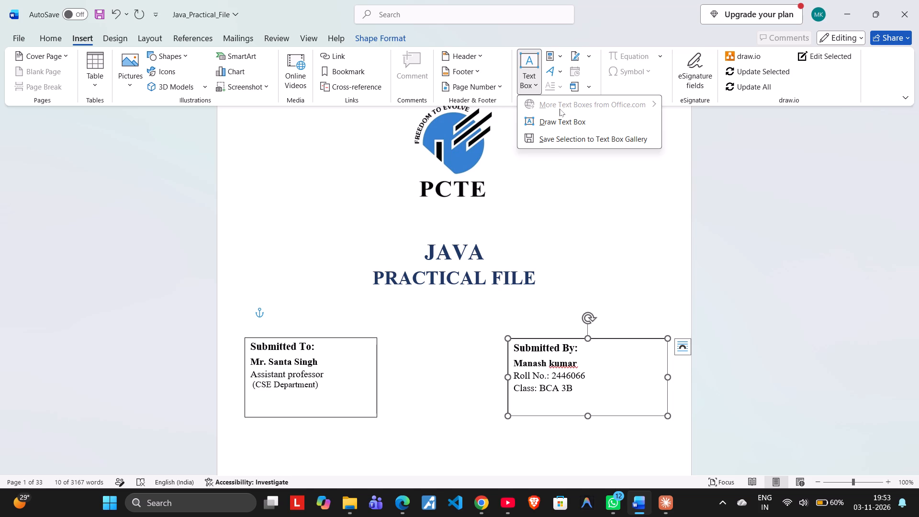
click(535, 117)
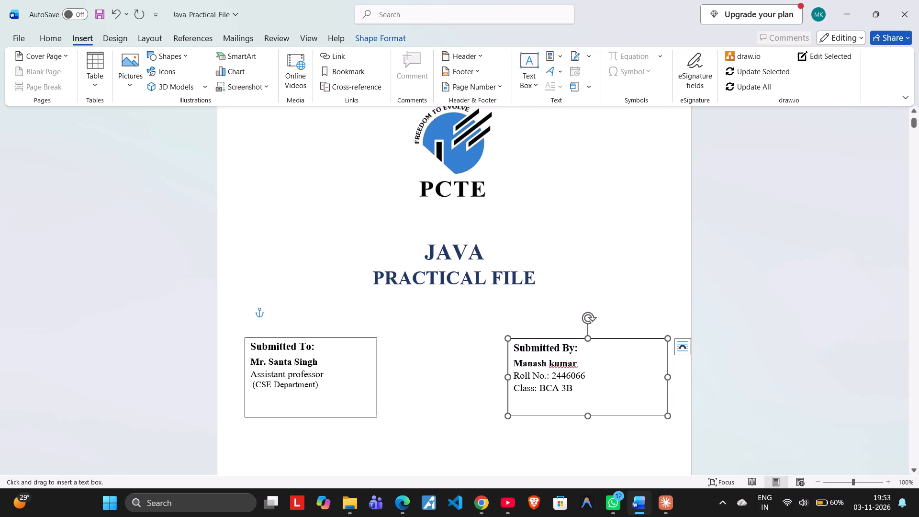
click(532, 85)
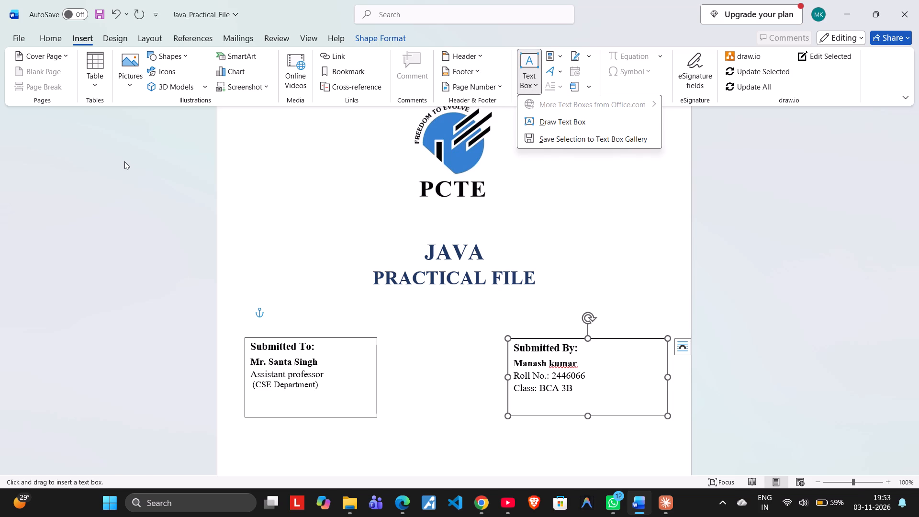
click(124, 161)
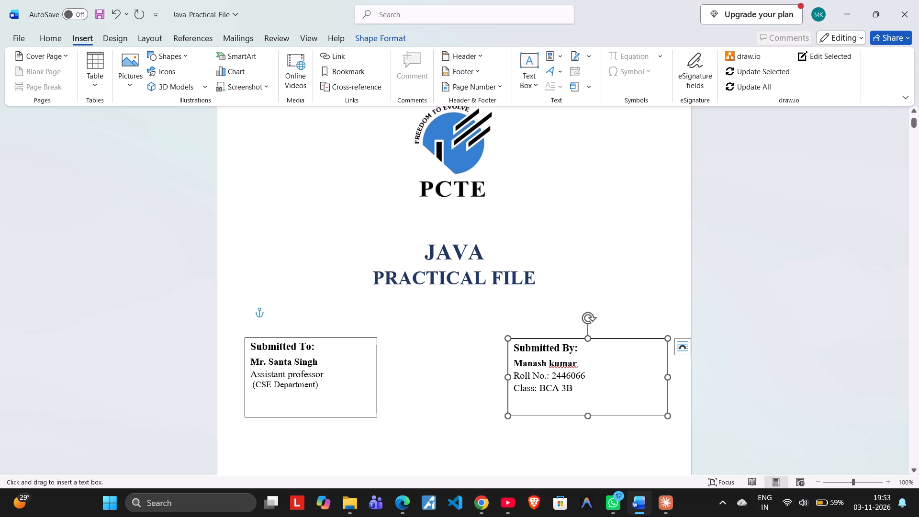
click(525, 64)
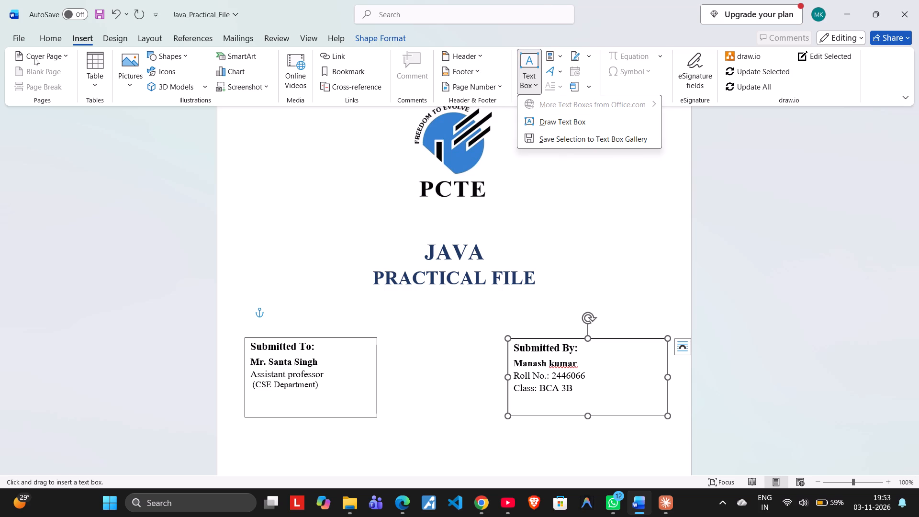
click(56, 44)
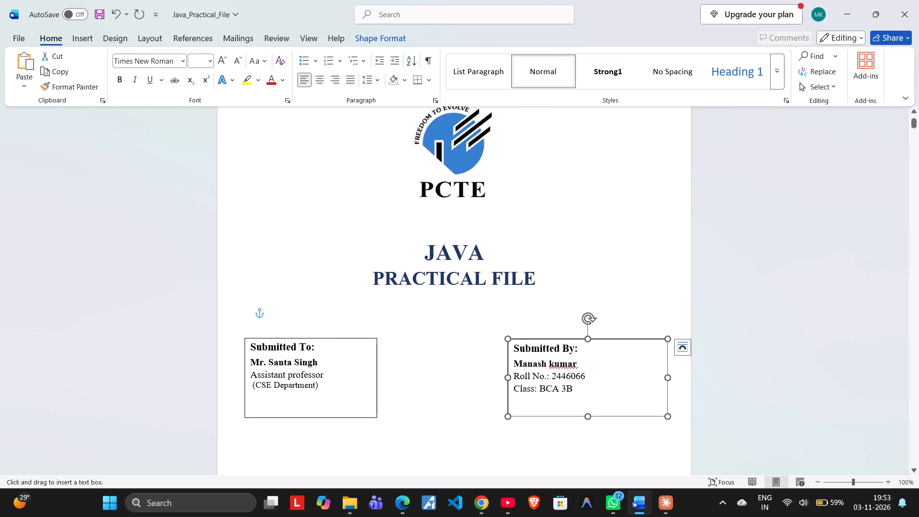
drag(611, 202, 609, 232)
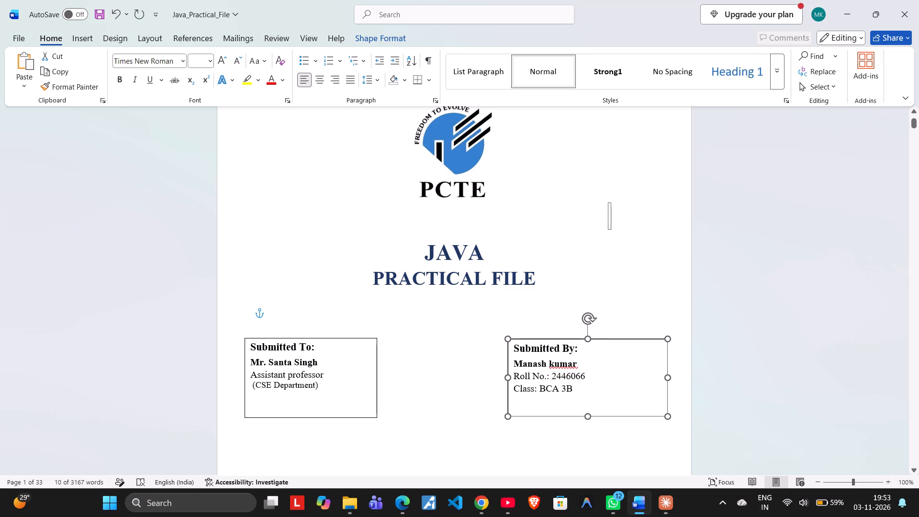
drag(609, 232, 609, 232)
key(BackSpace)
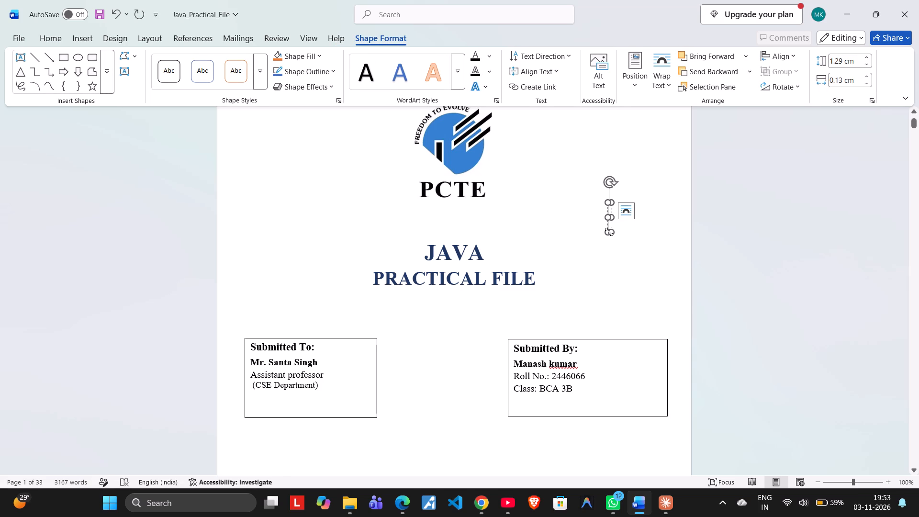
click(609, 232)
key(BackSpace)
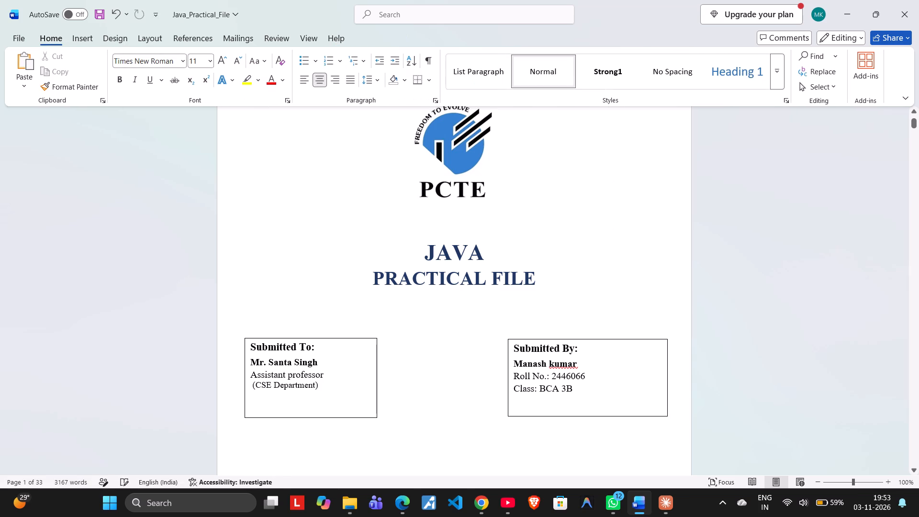
Preview the WordArt styles, fill colours and theme shape styles available for the Submitted By text box.
double_click(613, 339)
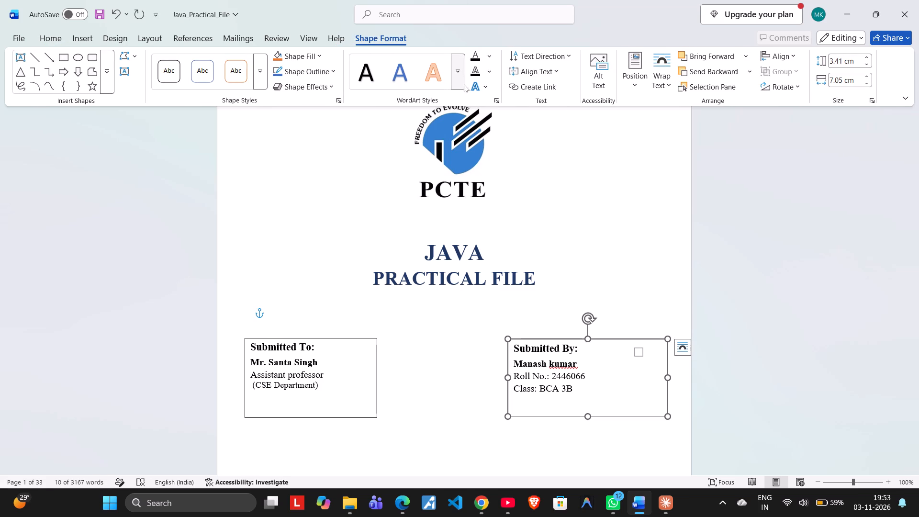
click(459, 87)
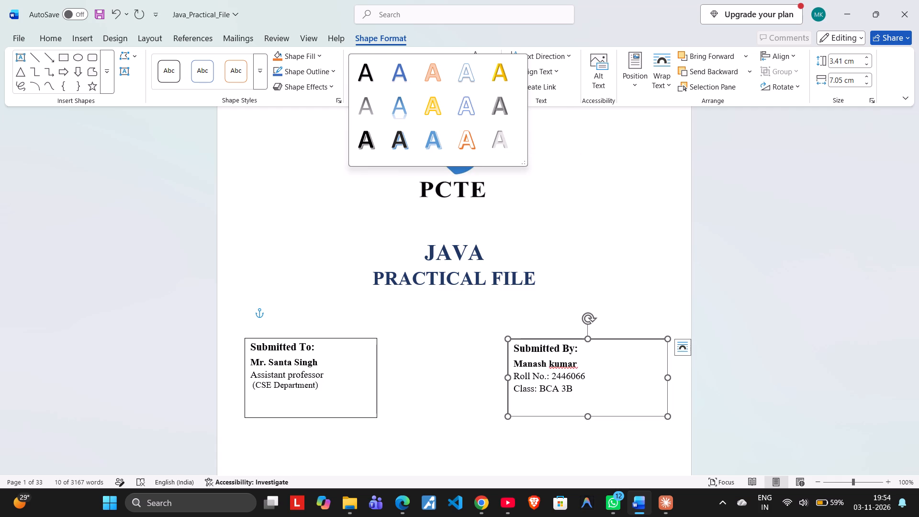
double_click(620, 338)
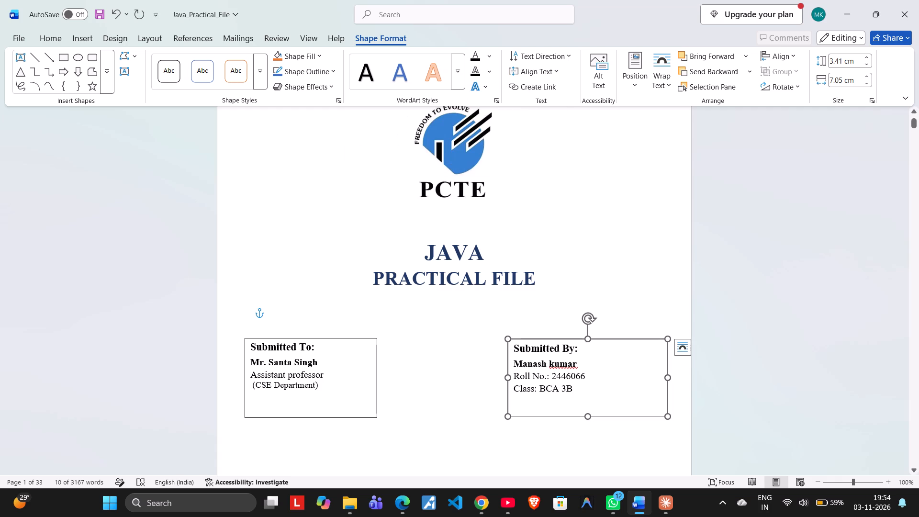
double_click(620, 338)
click(620, 338)
right_click(620, 338)
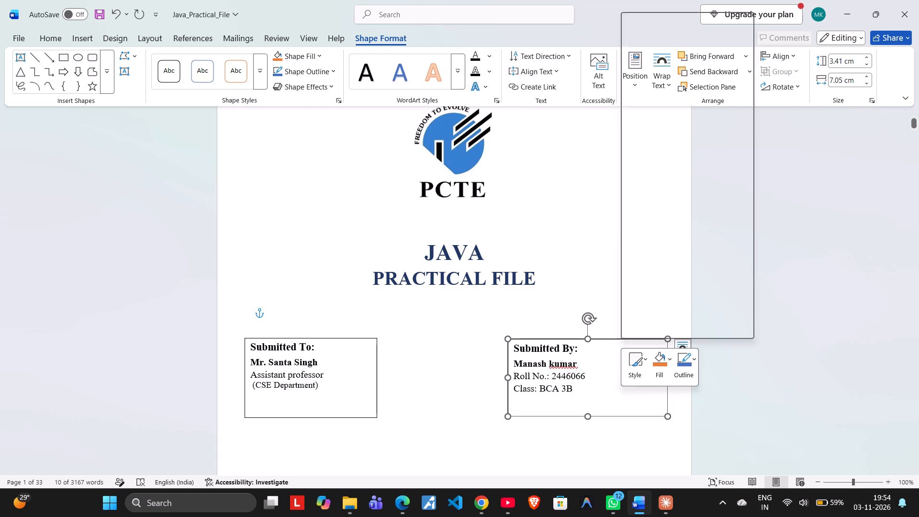
click(659, 356)
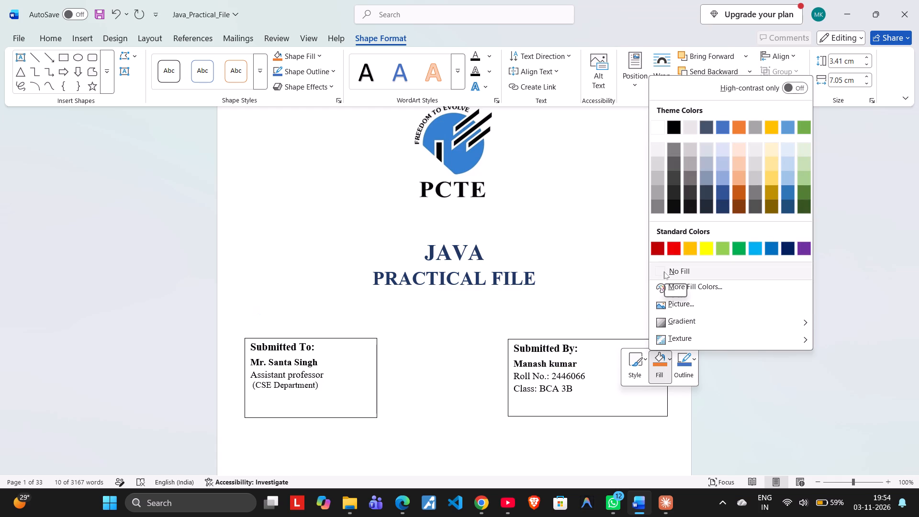
click(631, 359)
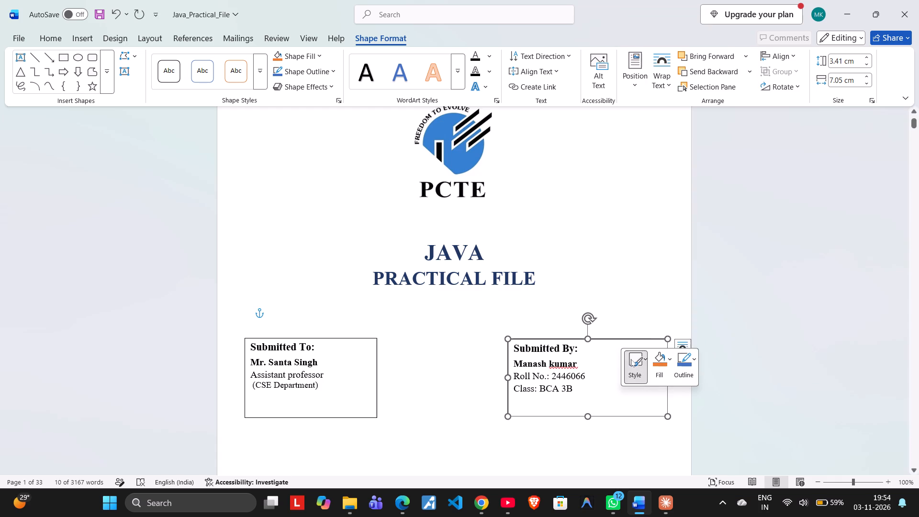
scroll(678, 285, down, 3)
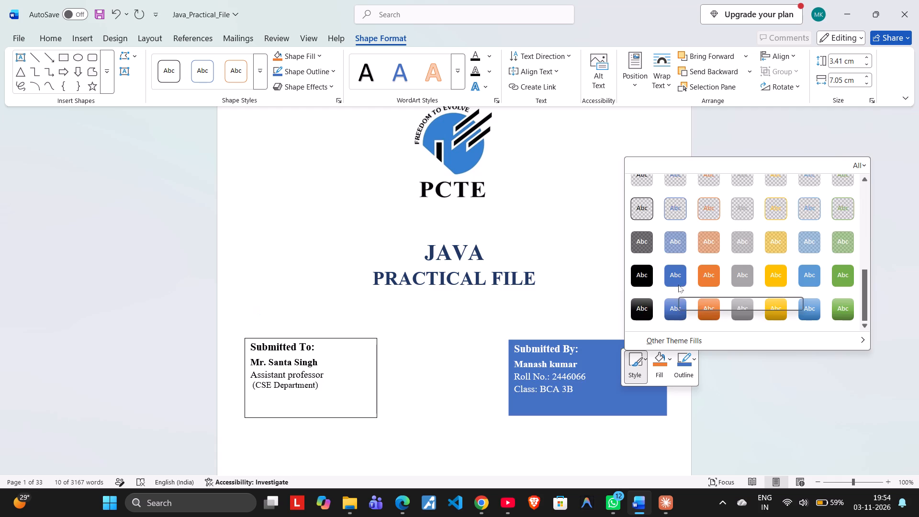
scroll(699, 264, up, 6)
scroll(747, 263, down, 5)
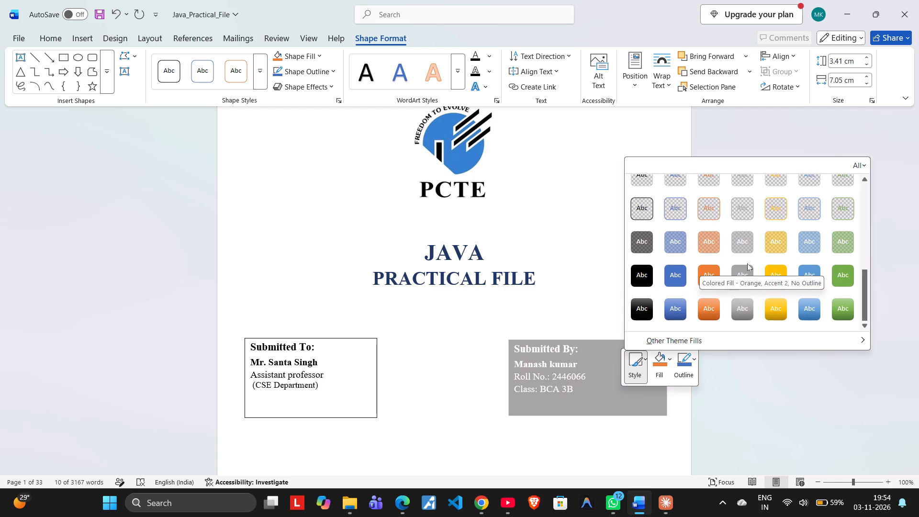
scroll(747, 263, down, 5)
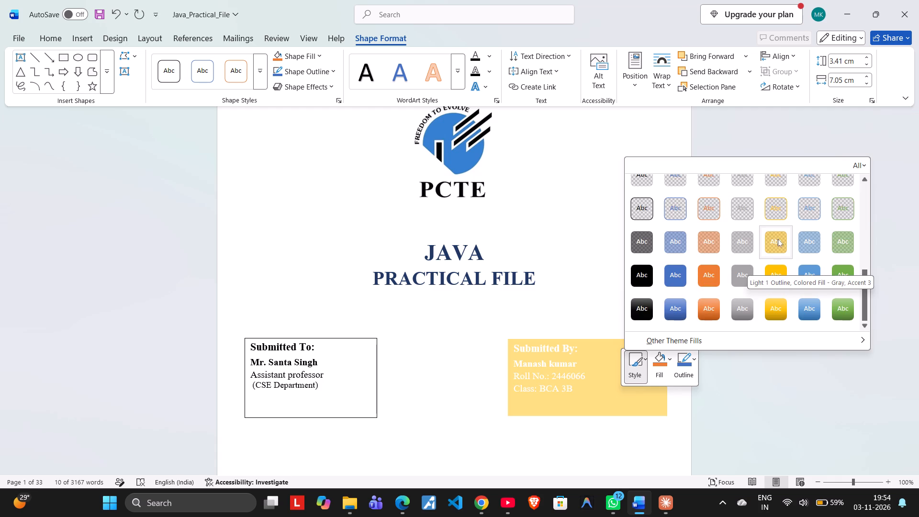
scroll(740, 212, up, 7)
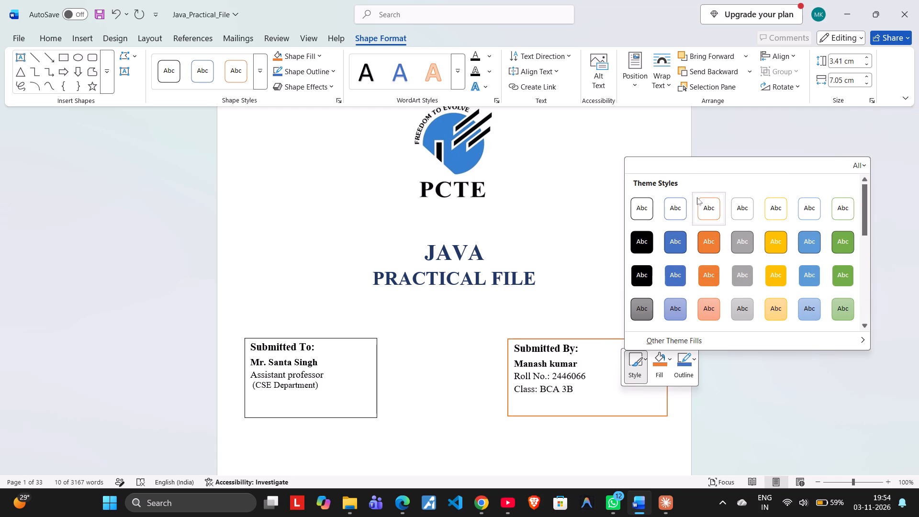
scroll(811, 241, down, 1)
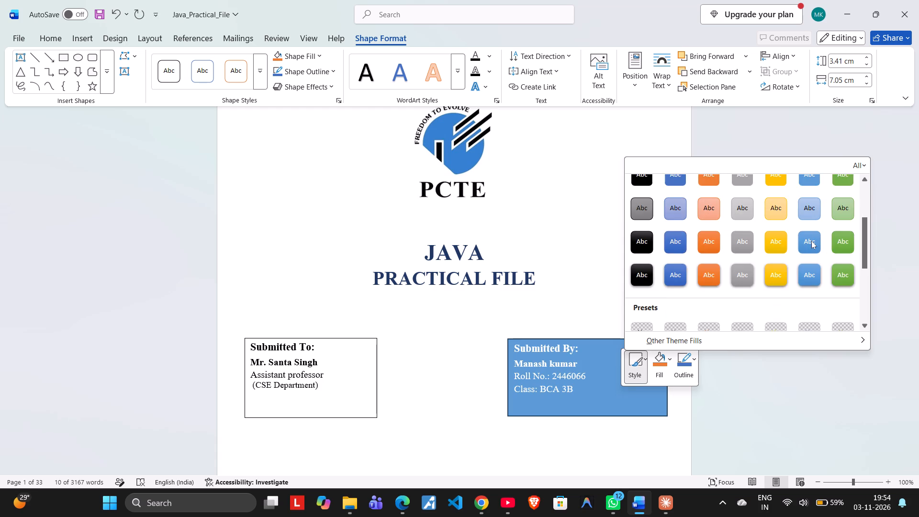
scroll(811, 241, down, 1)
click(693, 344)
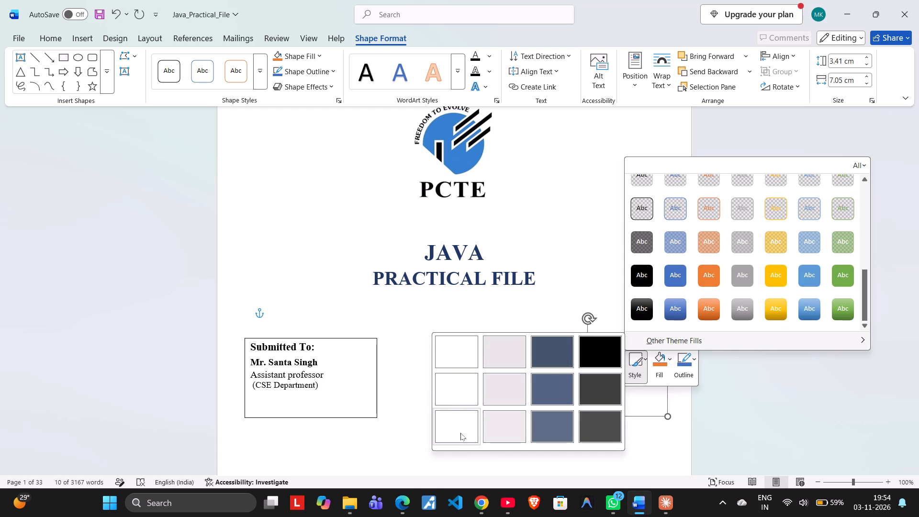
click(823, 361)
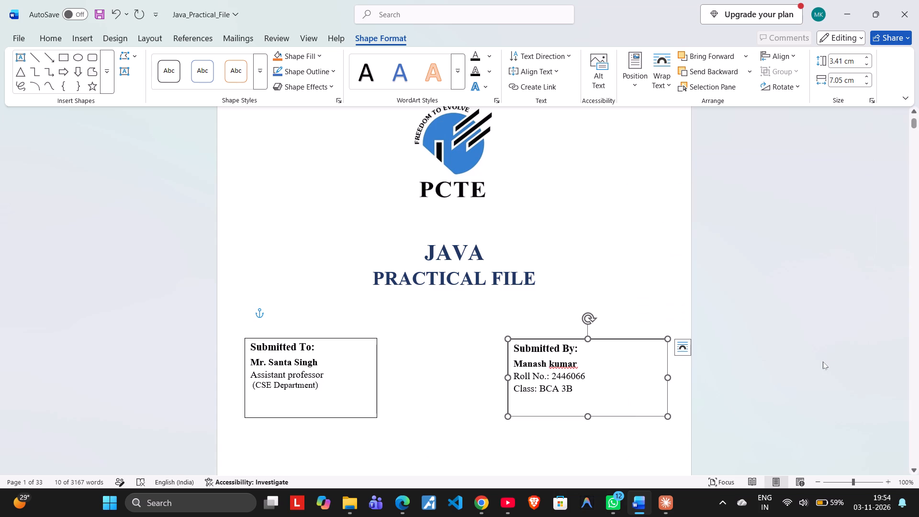
click(823, 361)
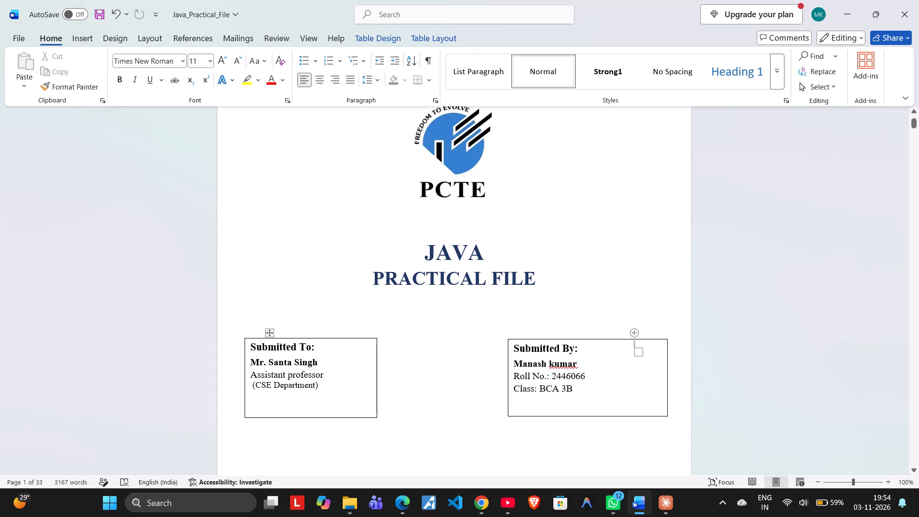
Apply white theme-colour shading to the contents of the Submitted By text box.
click(615, 337)
click(714, 335)
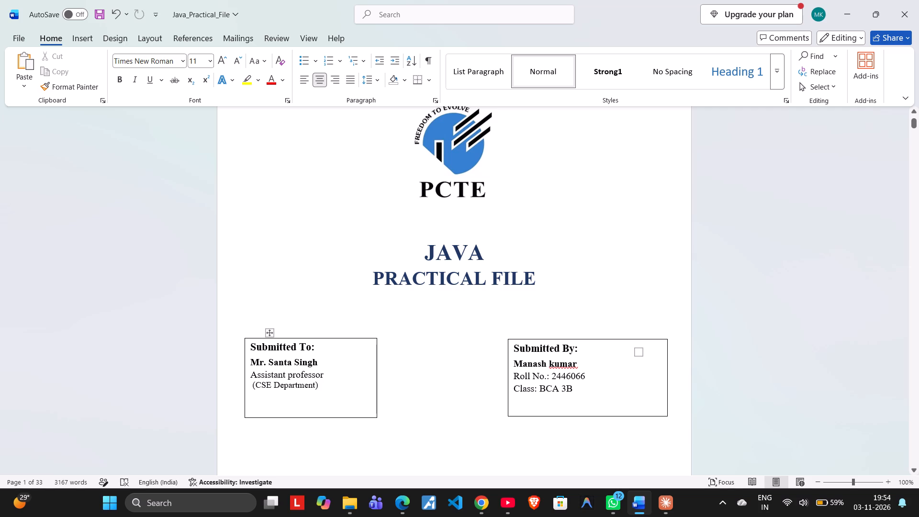
click(643, 340)
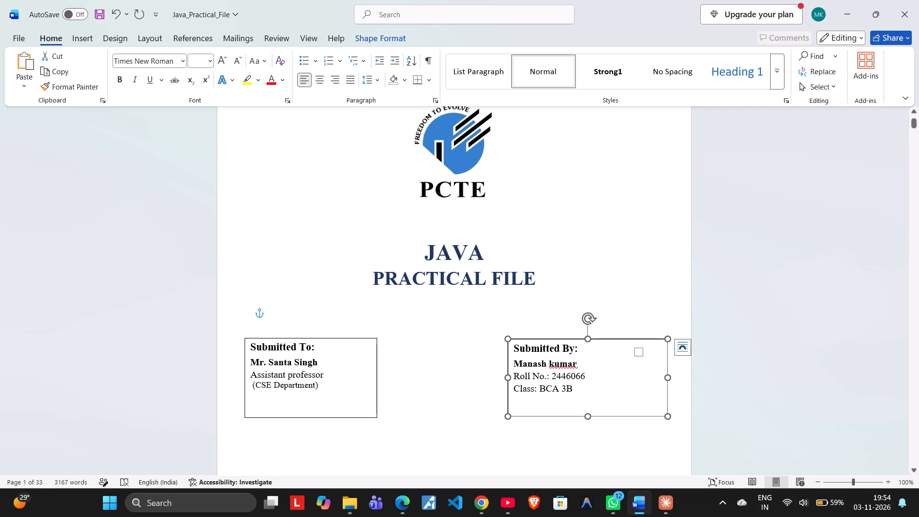
click(643, 340)
click(407, 77)
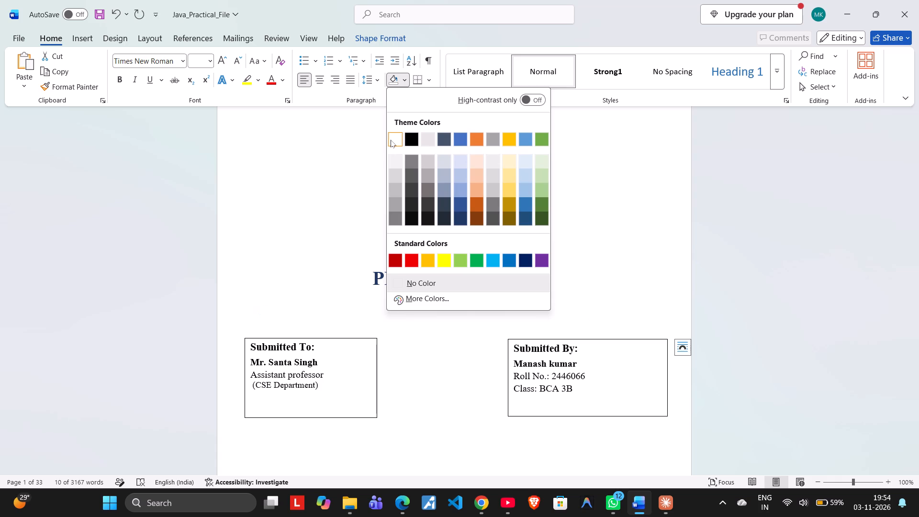
click(391, 140)
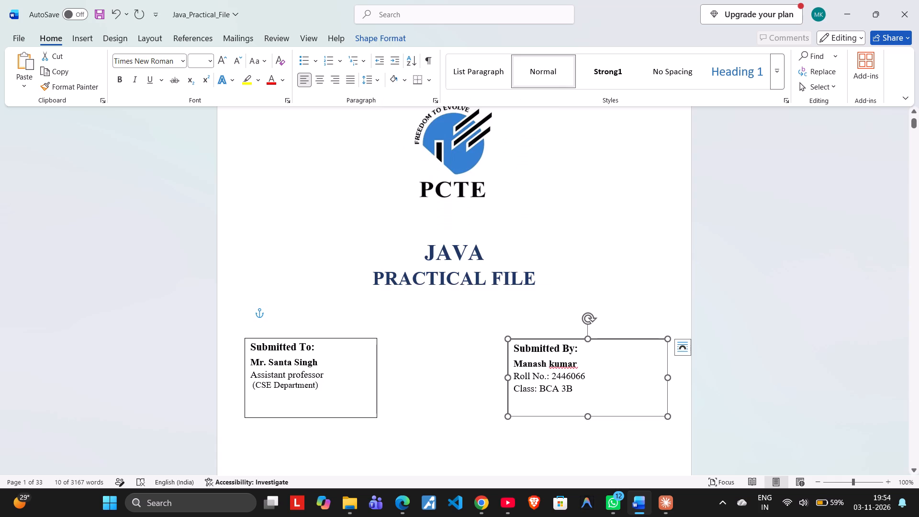
Set the Submitted By text box's shape fill to No fill.
right_click(607, 339)
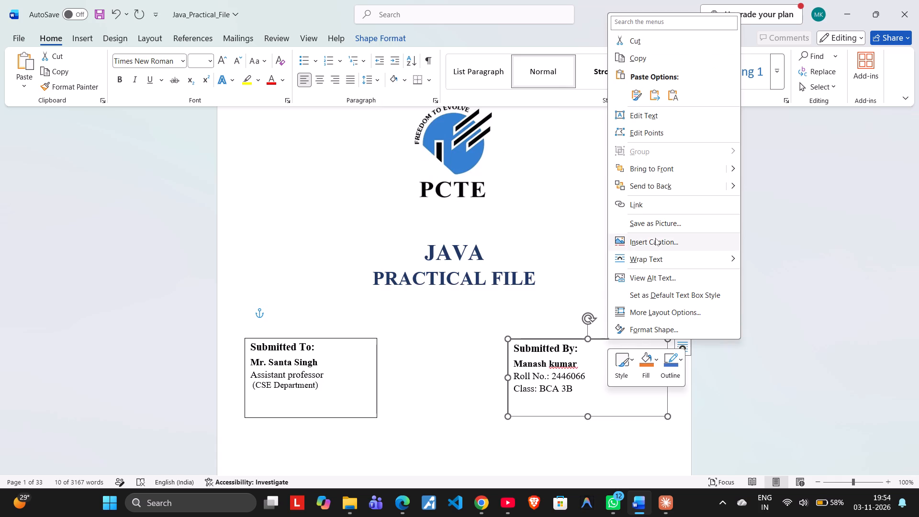
click(632, 325)
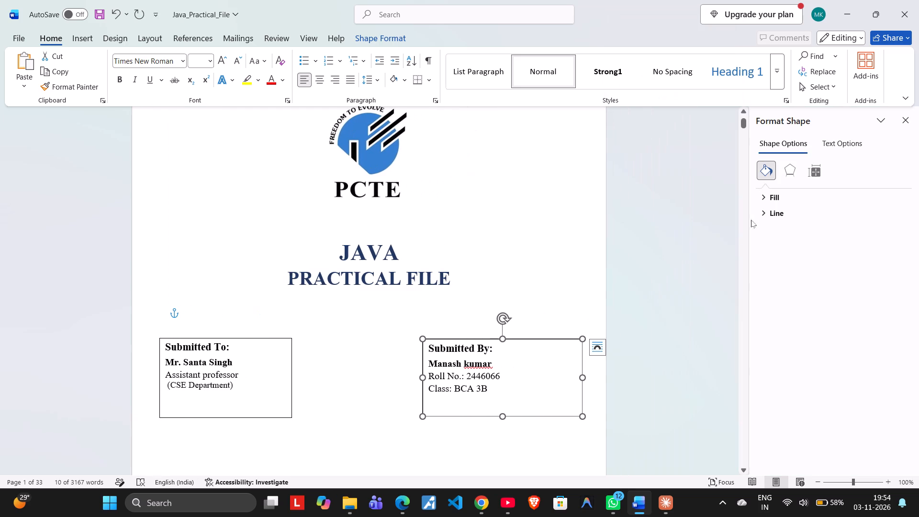
click(786, 196)
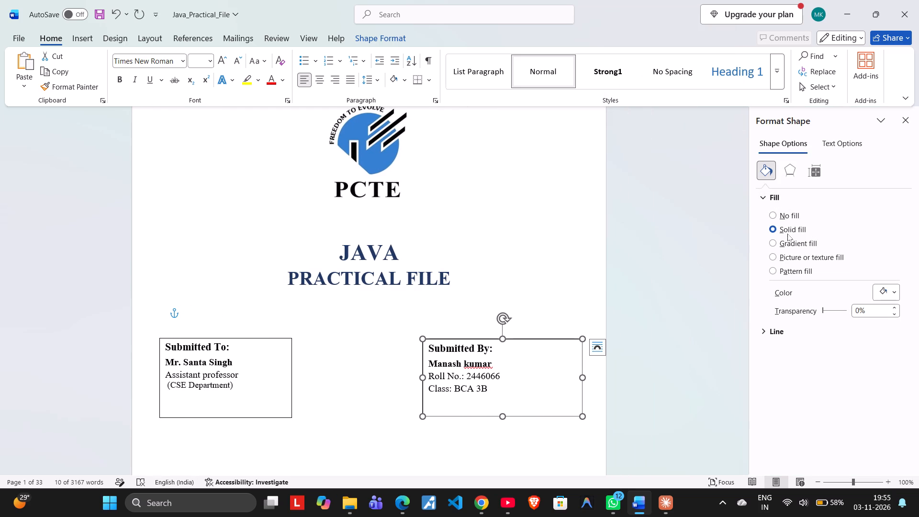
click(780, 210)
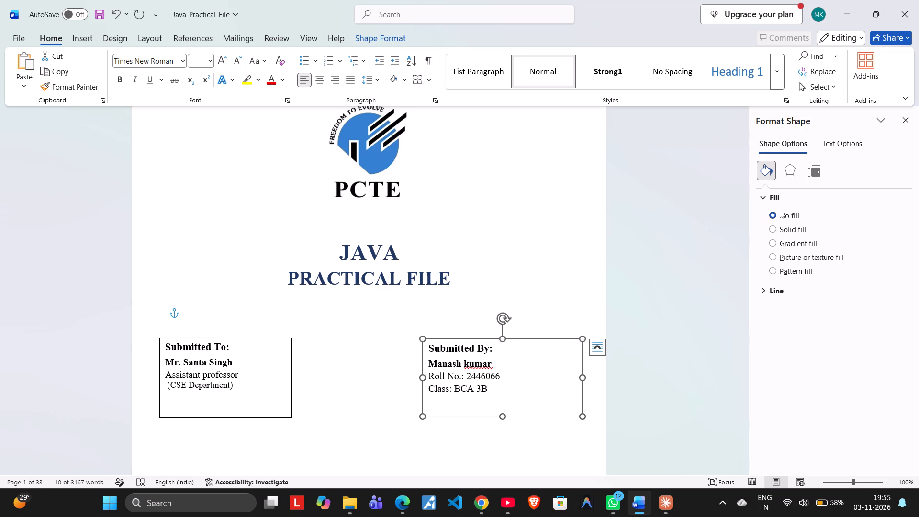
Set the Submitted By text box's shape outline to No line.
click(765, 287)
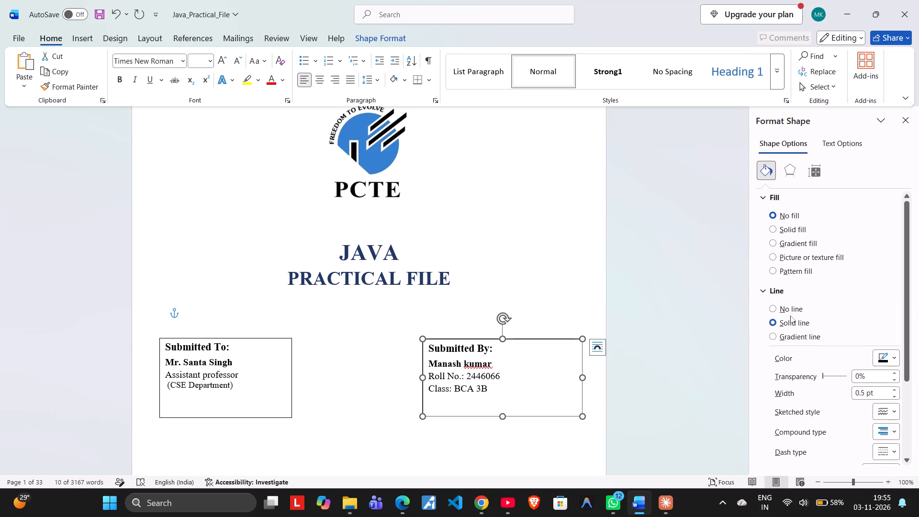
click(800, 308)
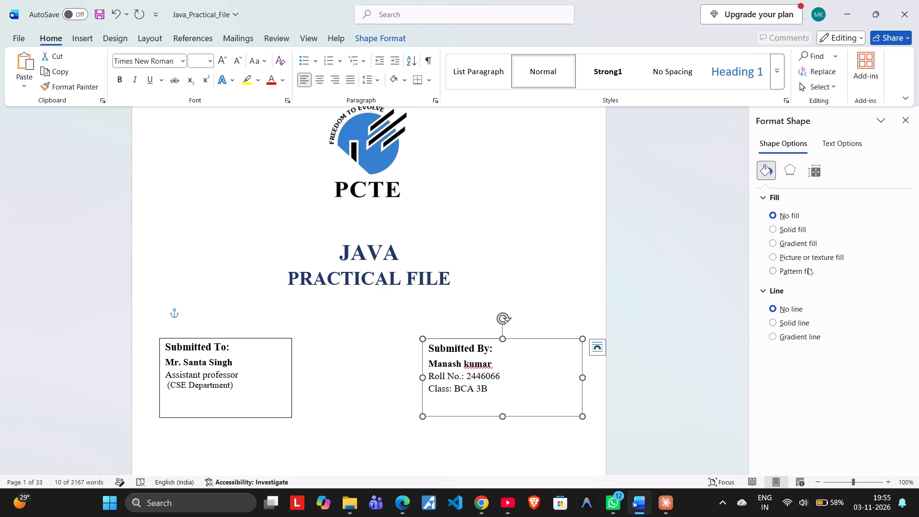
click(735, 233)
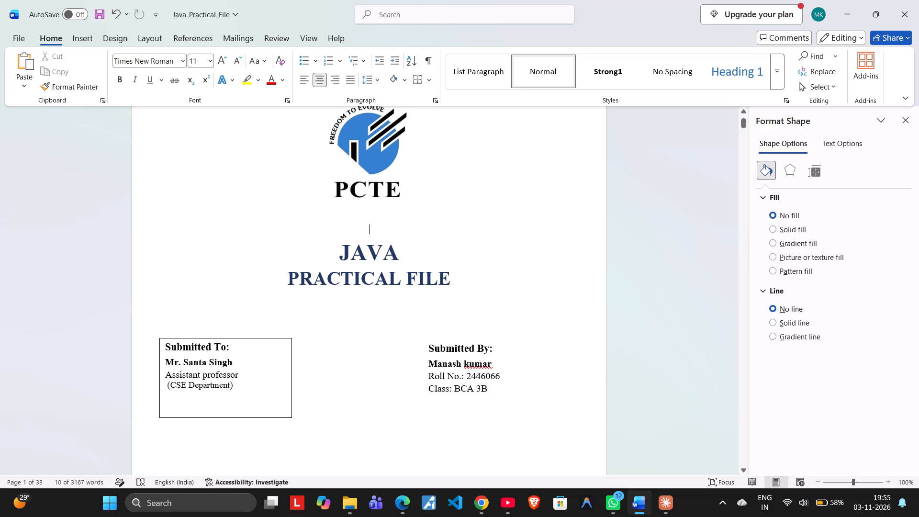
click(477, 308)
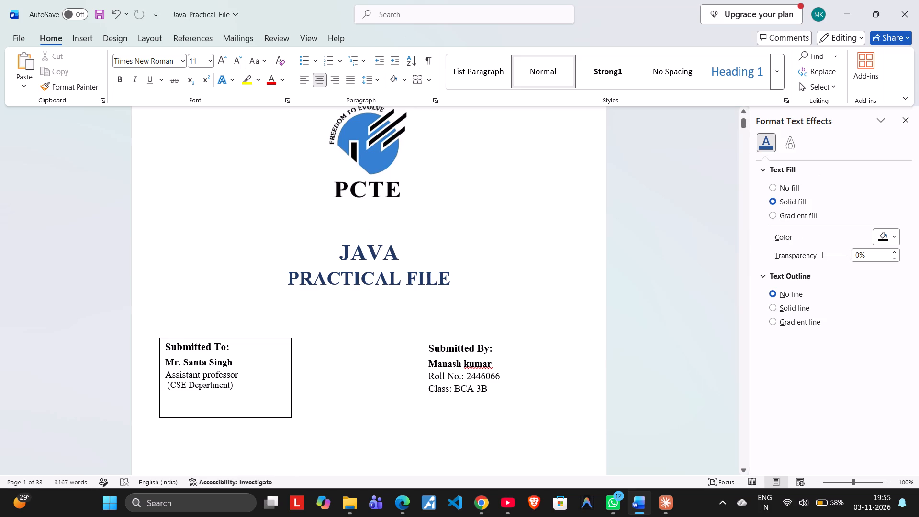
click(457, 345)
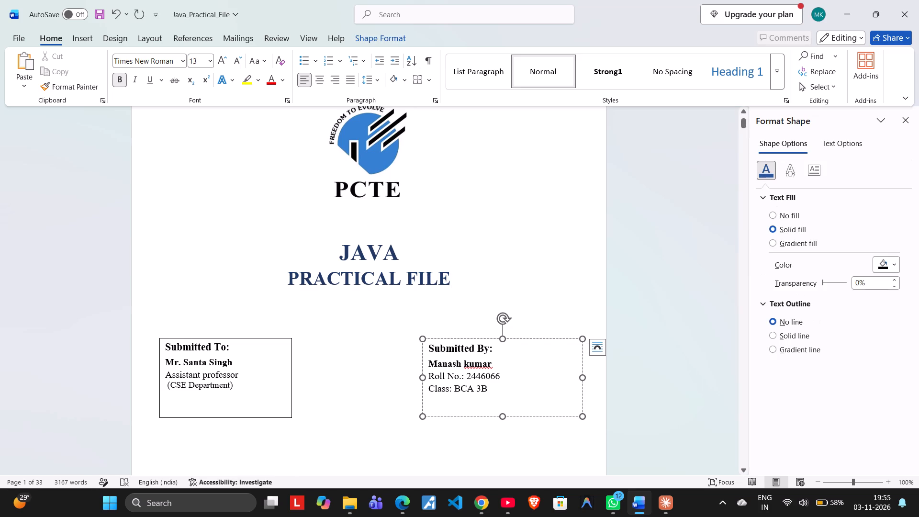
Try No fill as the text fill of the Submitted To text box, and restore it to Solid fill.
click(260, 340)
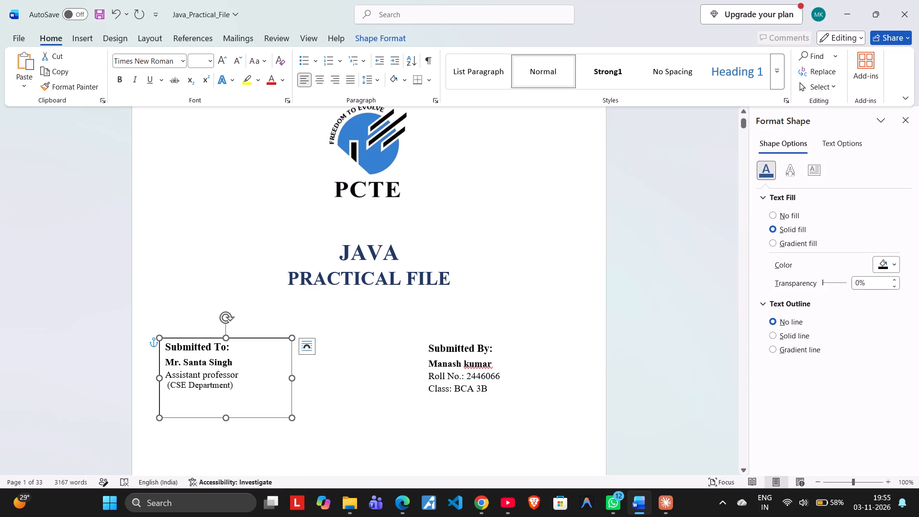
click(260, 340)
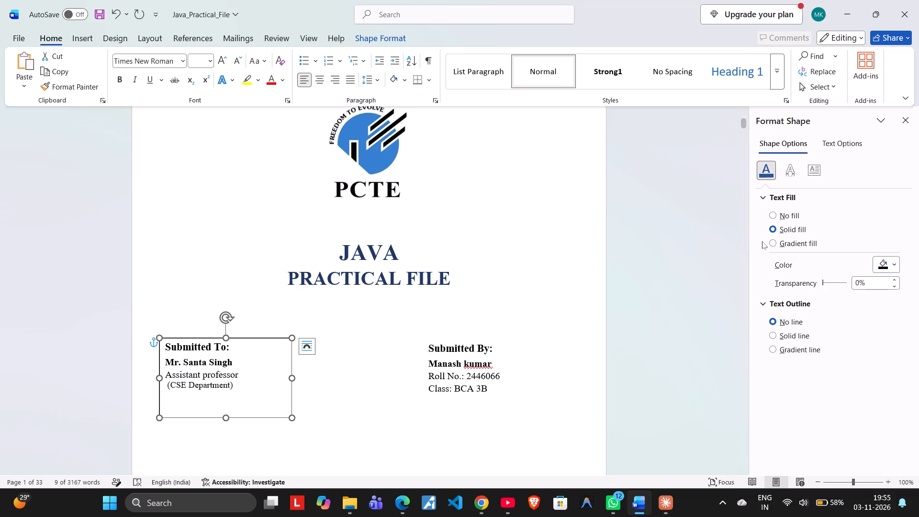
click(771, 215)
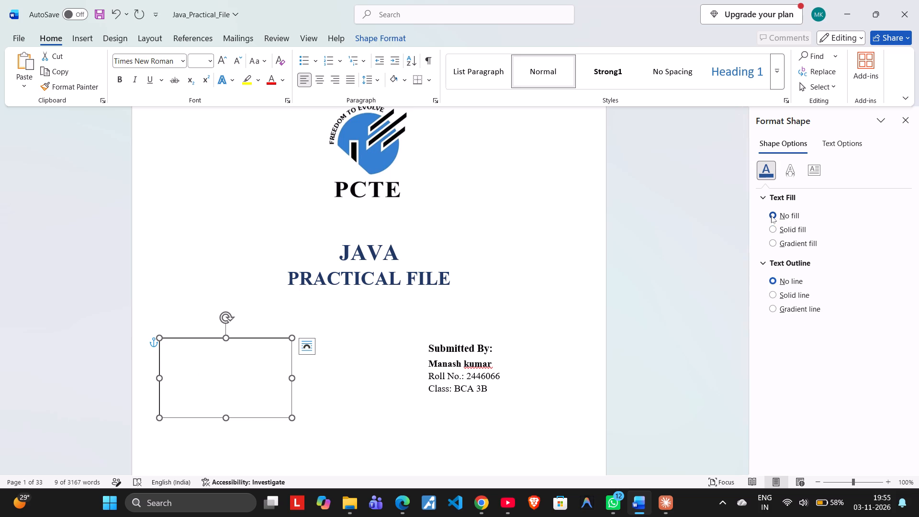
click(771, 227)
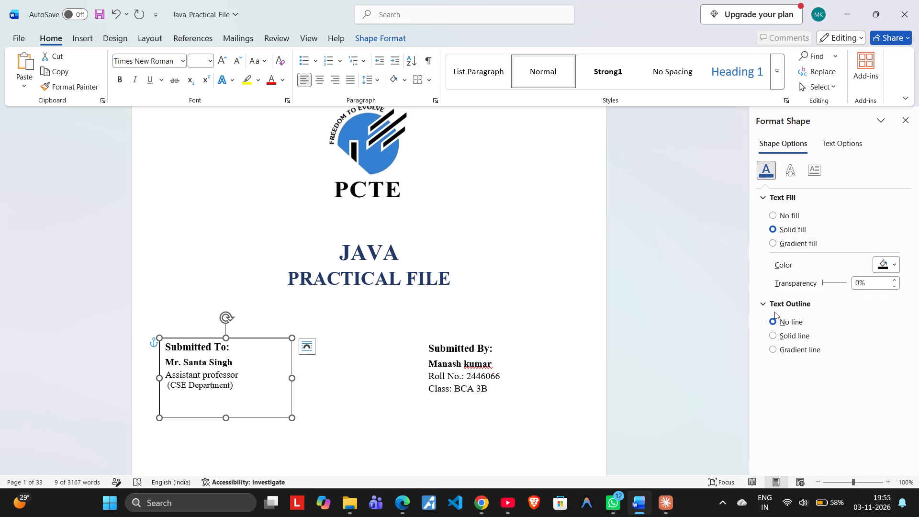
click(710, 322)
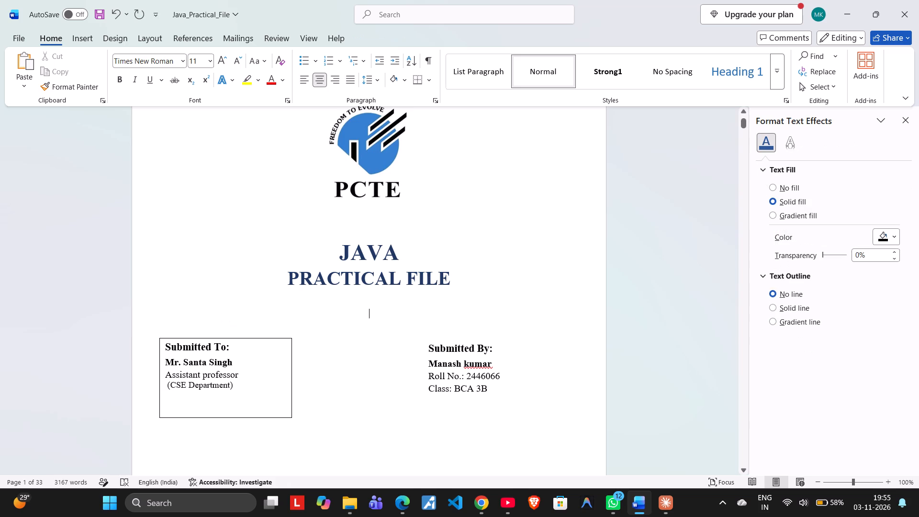
Open the formatting options for the Submitted To text box's border.
click(267, 336)
right_click(259, 337)
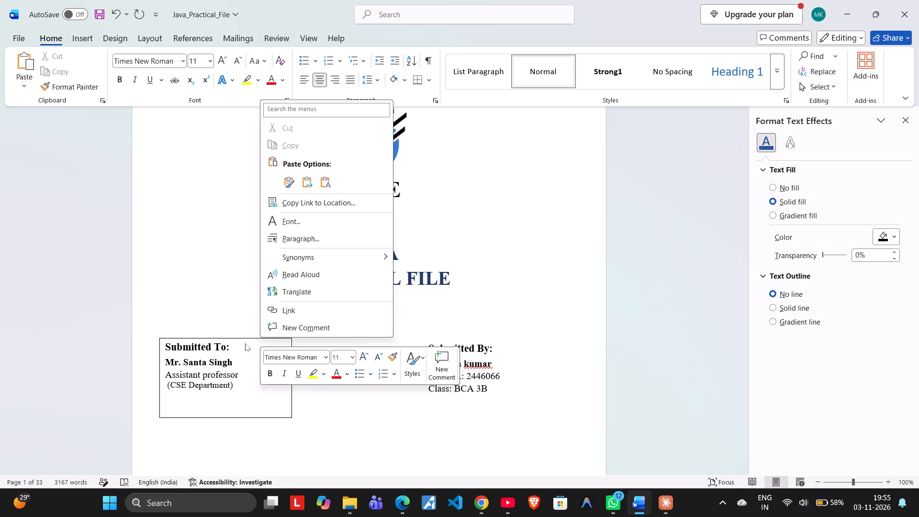
Select the whole Submitted To text box on the cover page as a shape.
click(243, 342)
click(253, 337)
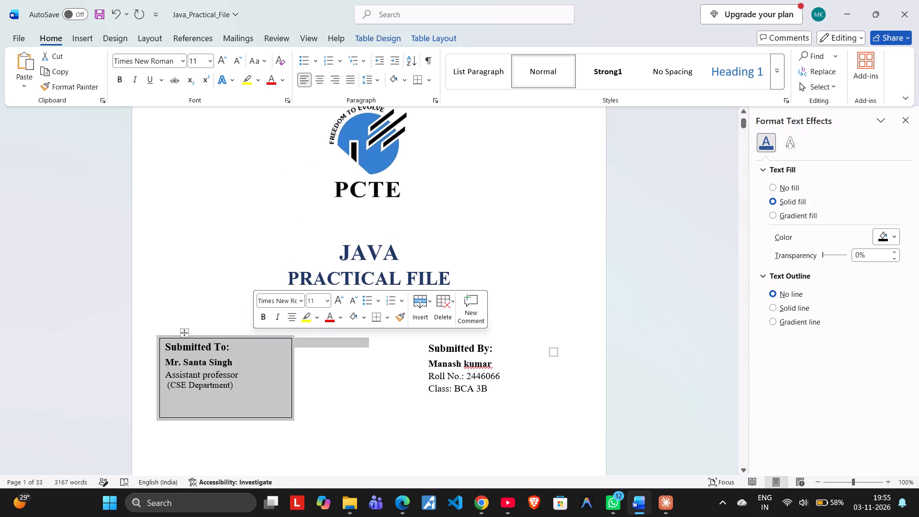
click(269, 336)
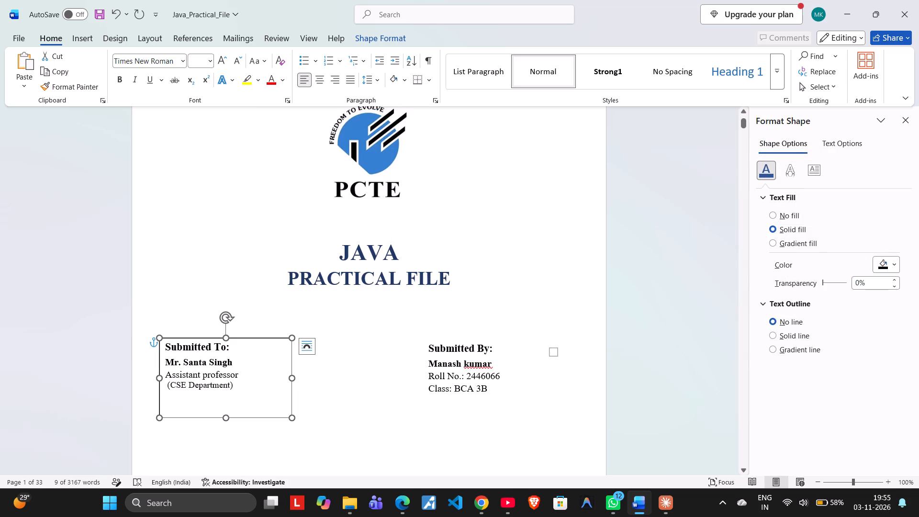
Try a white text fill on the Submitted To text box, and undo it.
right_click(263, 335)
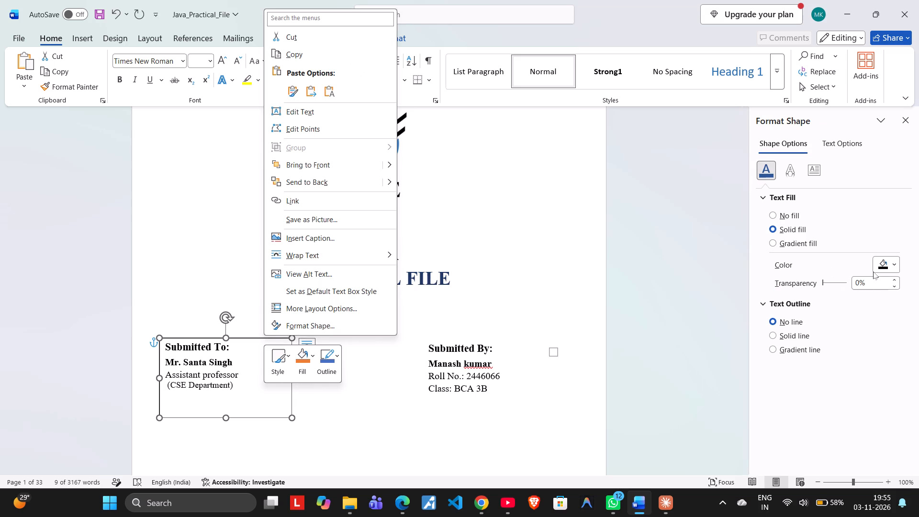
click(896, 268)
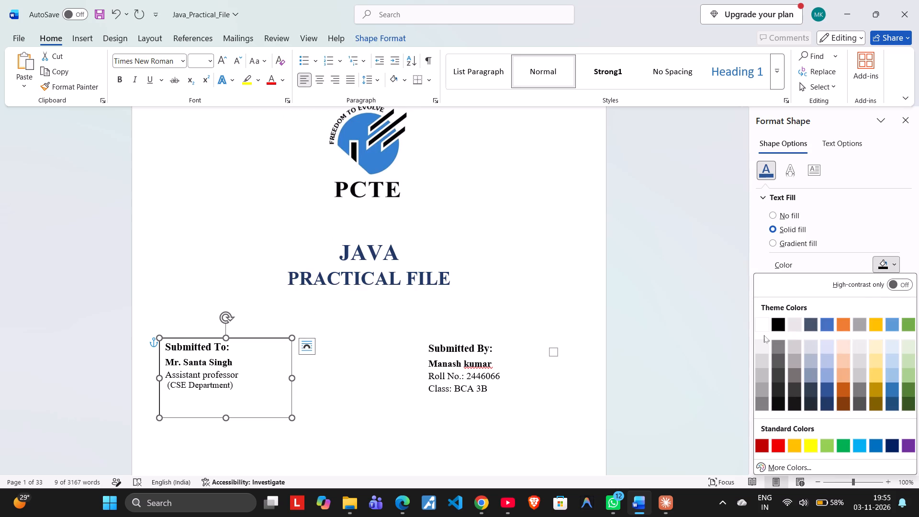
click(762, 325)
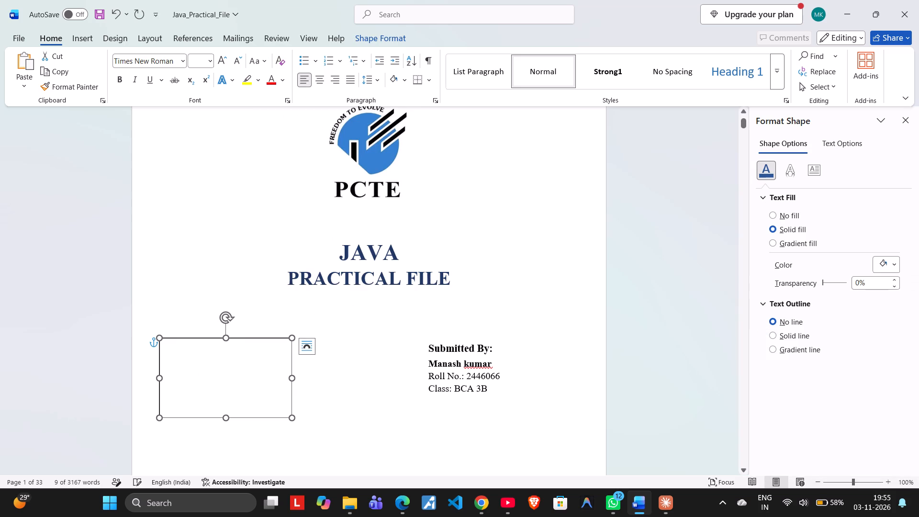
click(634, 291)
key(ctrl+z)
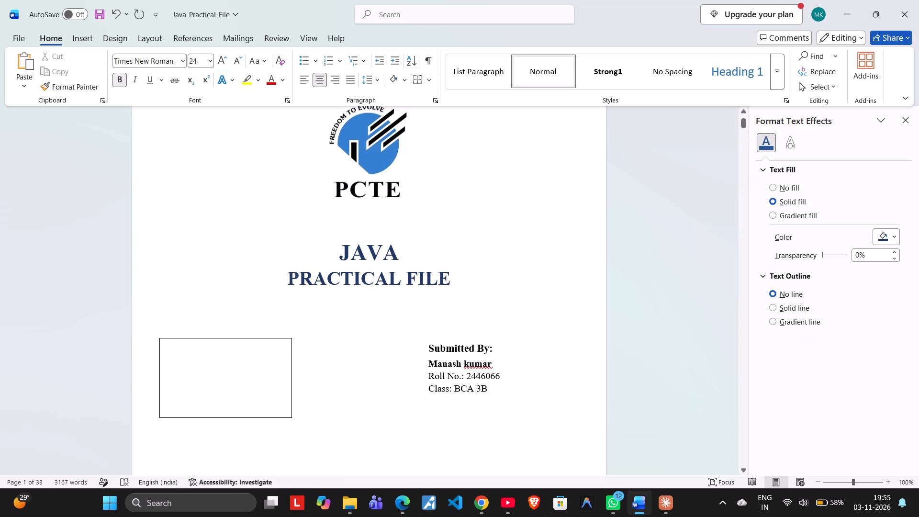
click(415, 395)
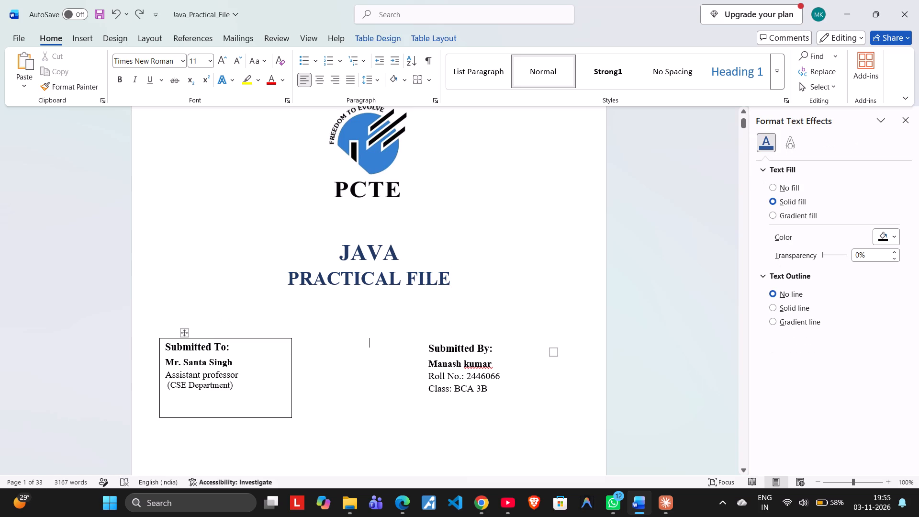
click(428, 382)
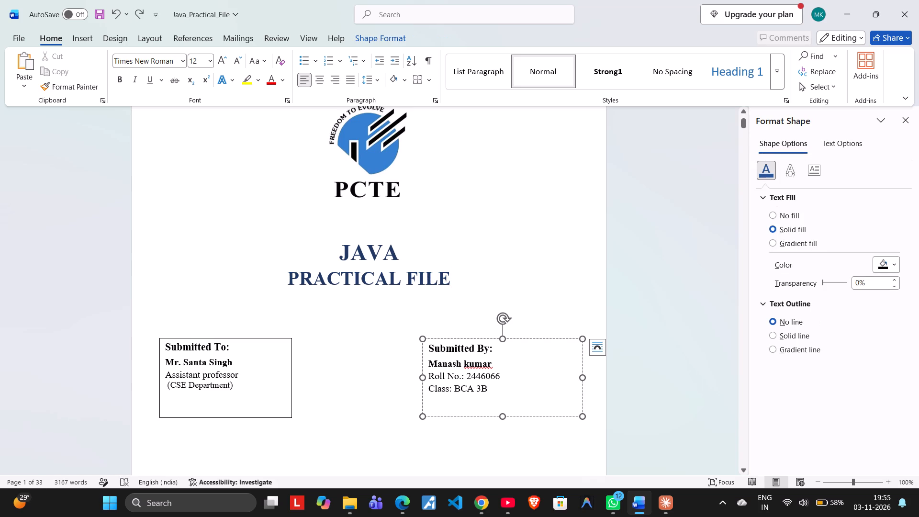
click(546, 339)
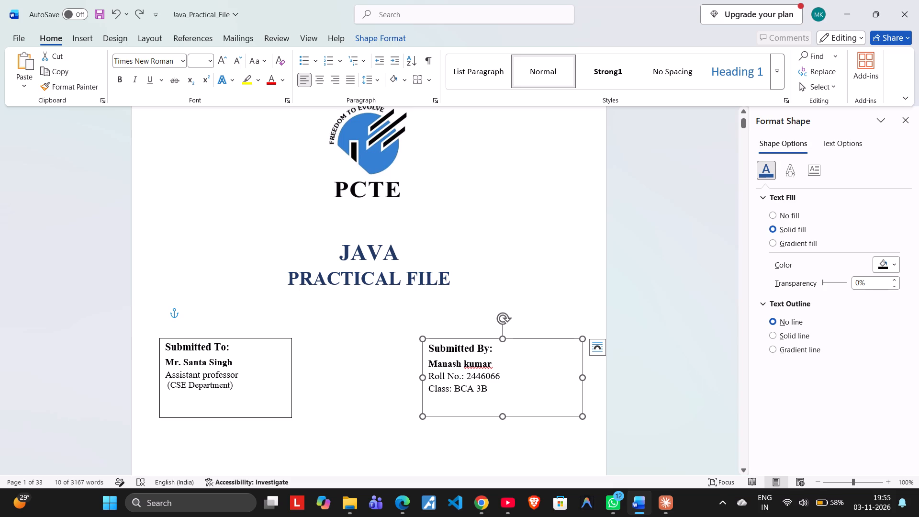
Remove the outline from the Submitted To text box by setting it to No Outline.
click(246, 338)
double_click(246, 338)
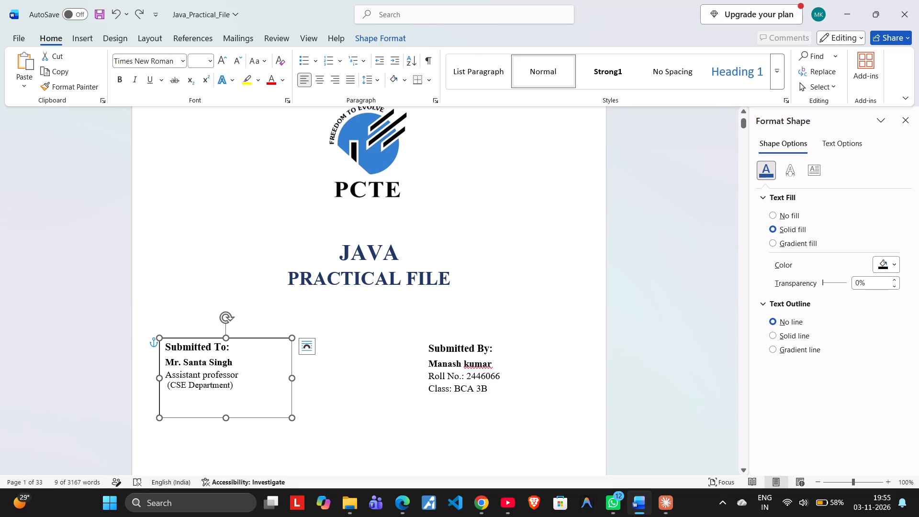
right_click(246, 338)
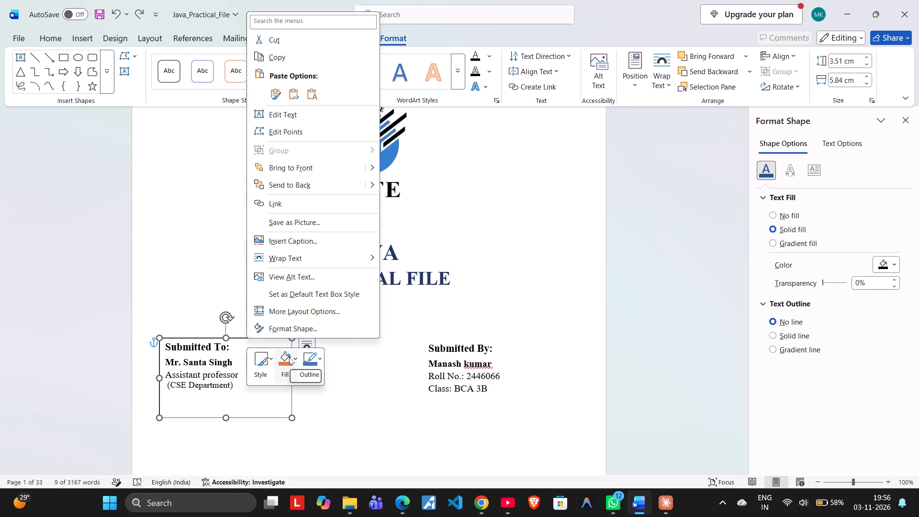
click(259, 358)
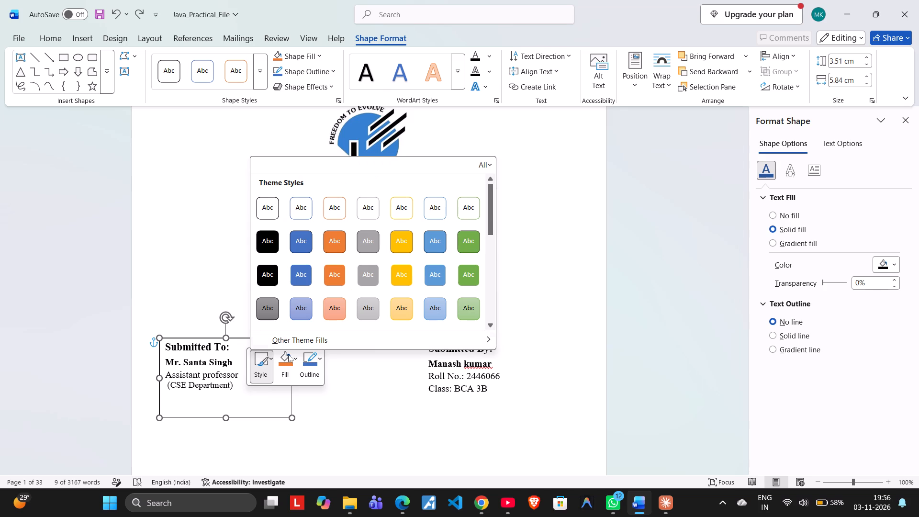
click(290, 358)
click(314, 365)
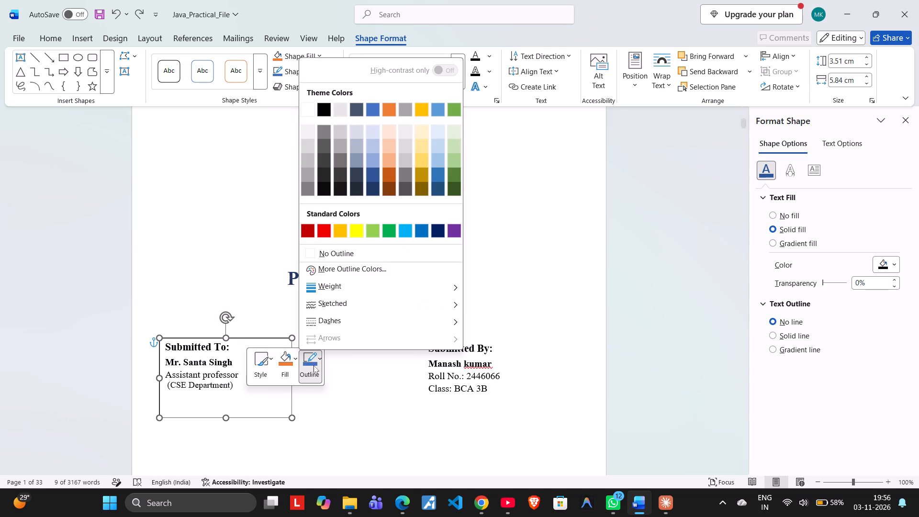
click(312, 252)
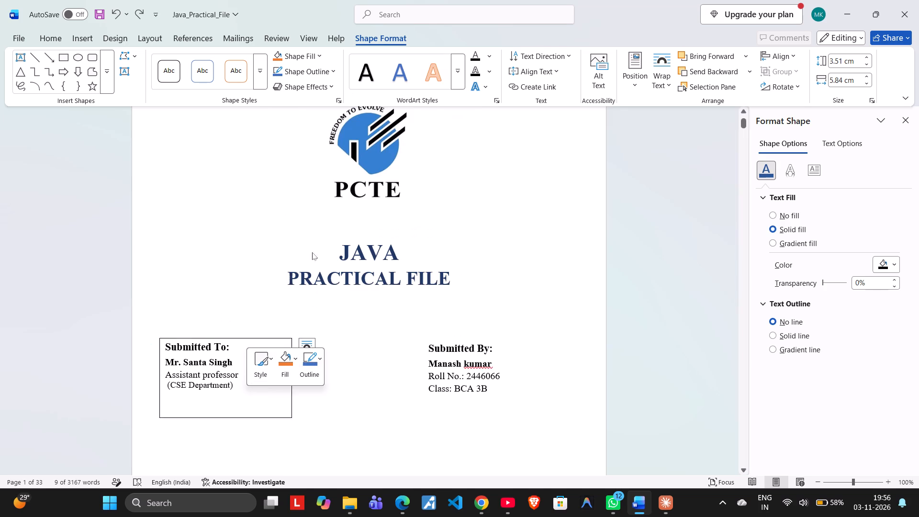
click(645, 325)
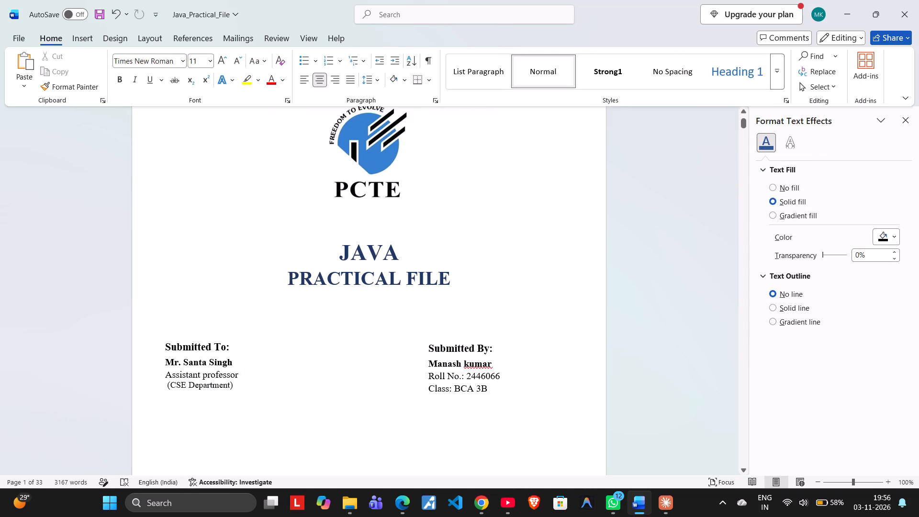
Narrow the Submitted By text box by pulling its right edge inward, closer to its text.
click(438, 350)
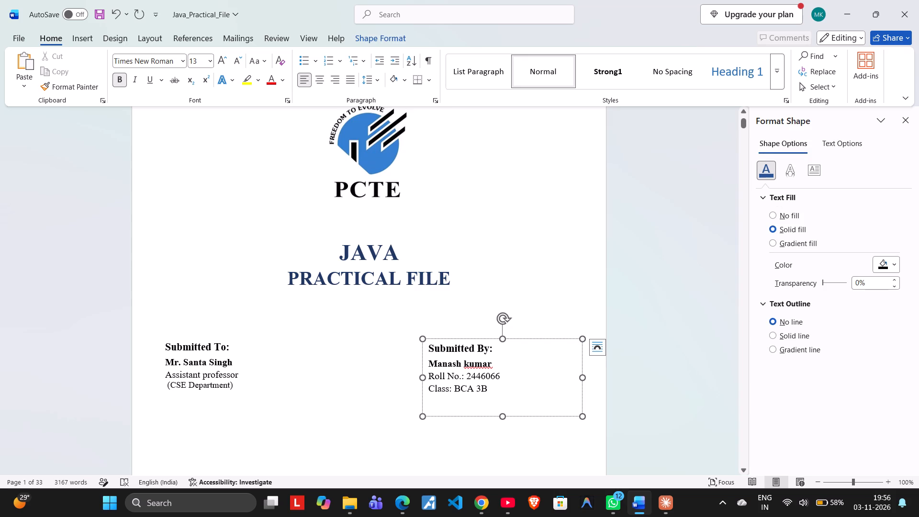
click(582, 375)
drag(582, 375, 537, 373)
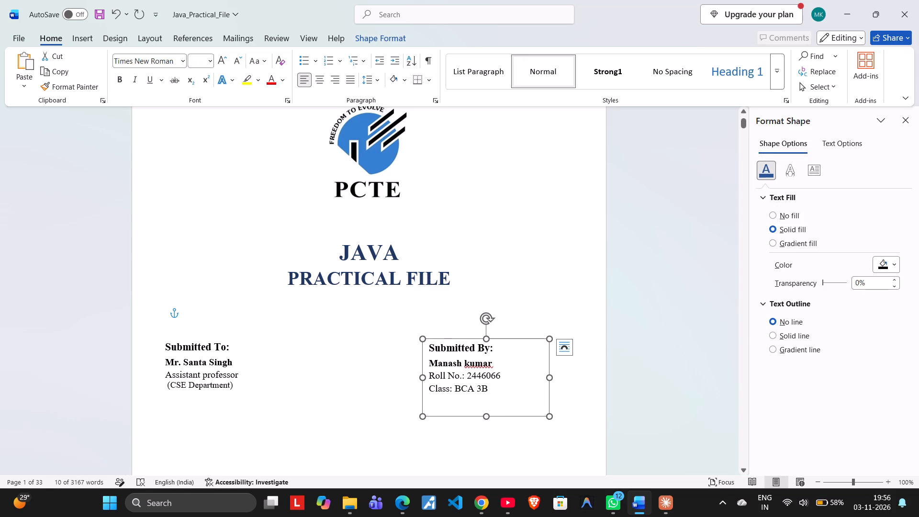
Nudge the narrowed Submitted By text box horizontally towards the right margin of the cover page.
key(Right)
key(Right)
key(Right)
key(Right)
key(Right)
key(Right)
key(Right)
key(Right)
key(Right)
key(Right)
key(Right)
key(Right)
key(Right)
key(Right)
key(Right)
key(Right)
key(Right)
key(Right)
key(Right)
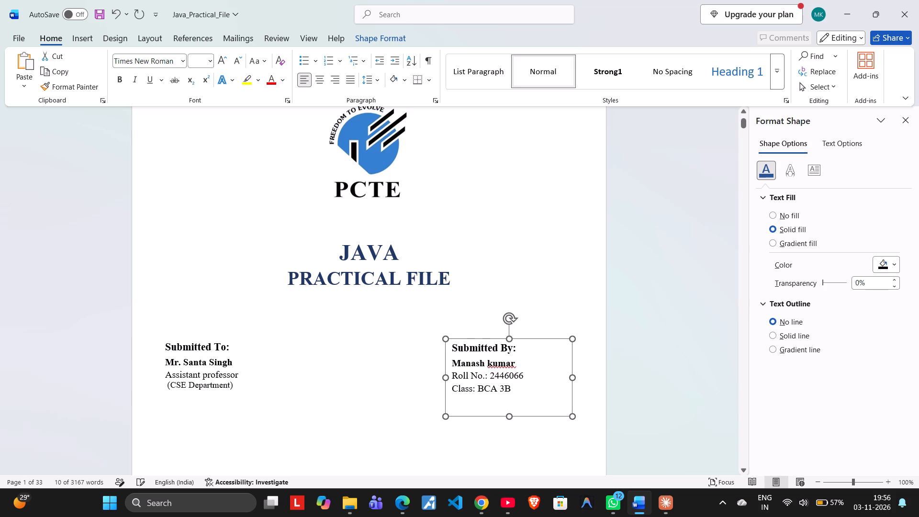
Nudge the Submitted To text box slightly down and to the right to line it up with the Submitted By box.
click(179, 358)
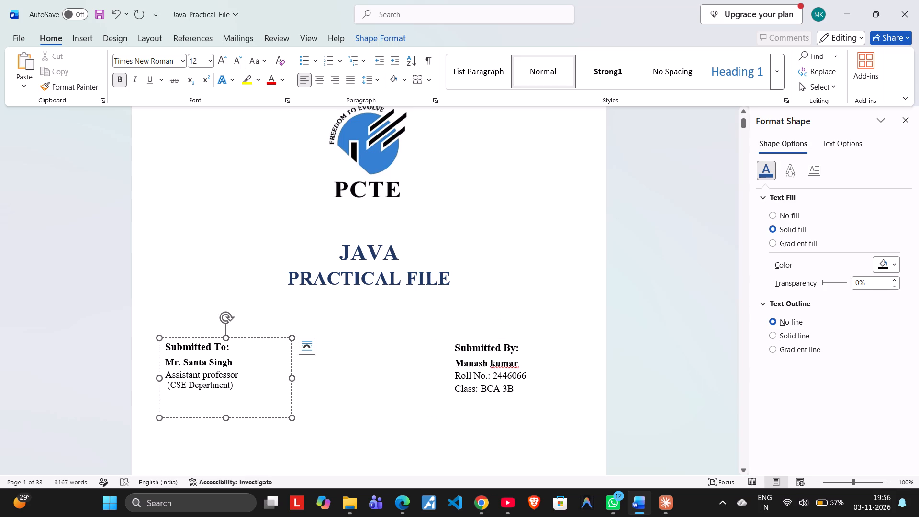
click(157, 356)
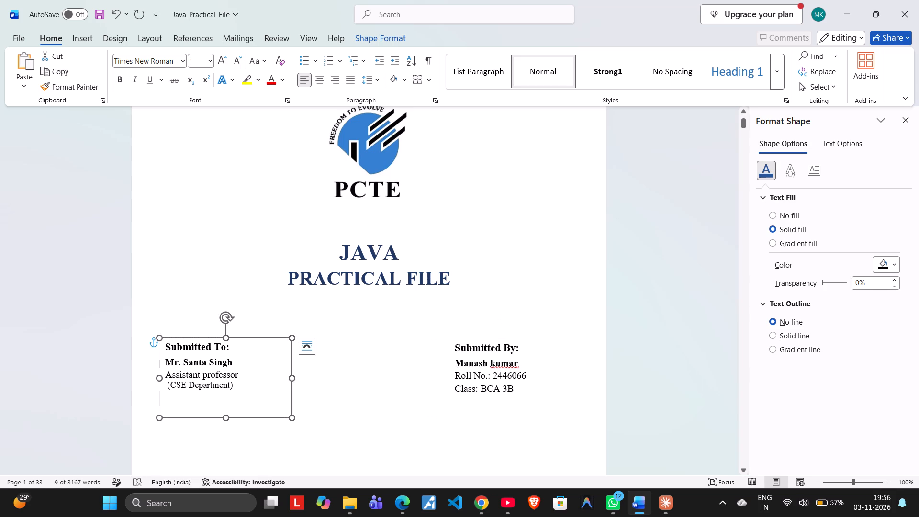
key(Down)
key(Down)
key(Right)
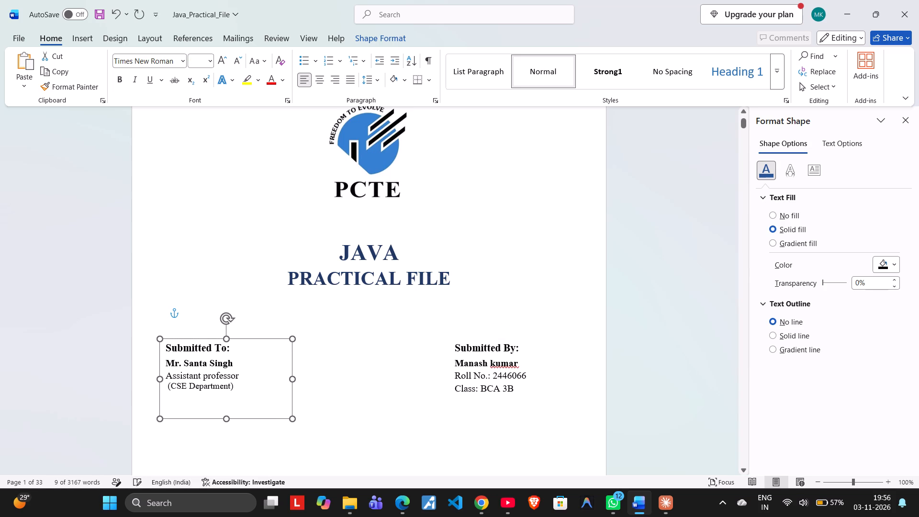
key(Right)
click(44, 334)
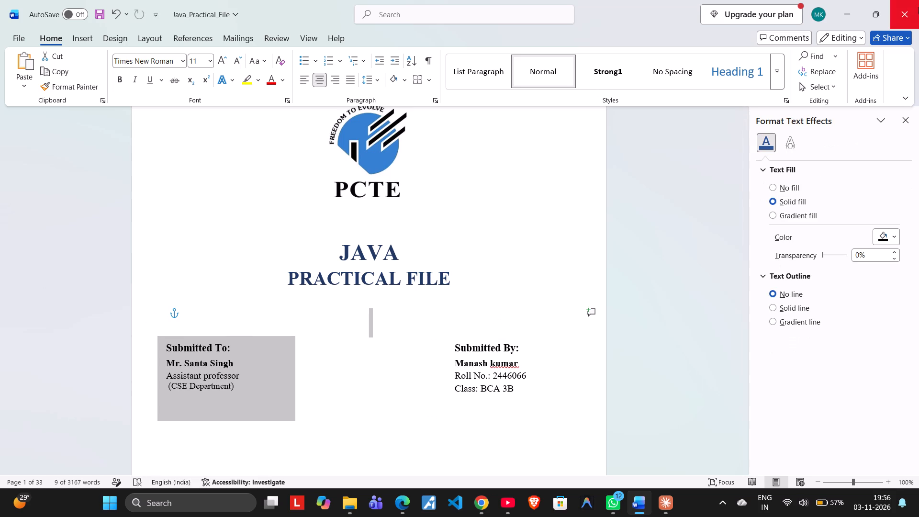
Close the text effects formatting pane and clear the selection on the cover page.
click(902, 118)
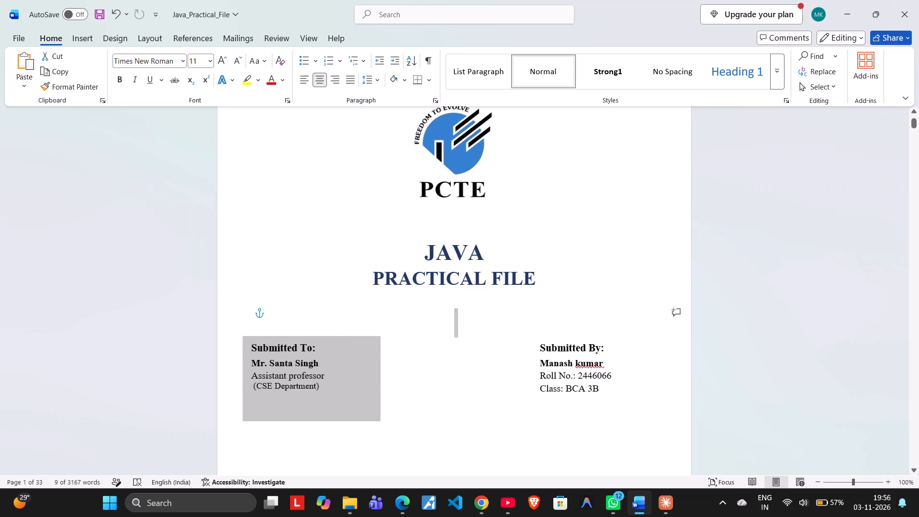
click(816, 206)
Set all the text in the Submitted To box to font size 12.
scroll(816, 206, up, 1)
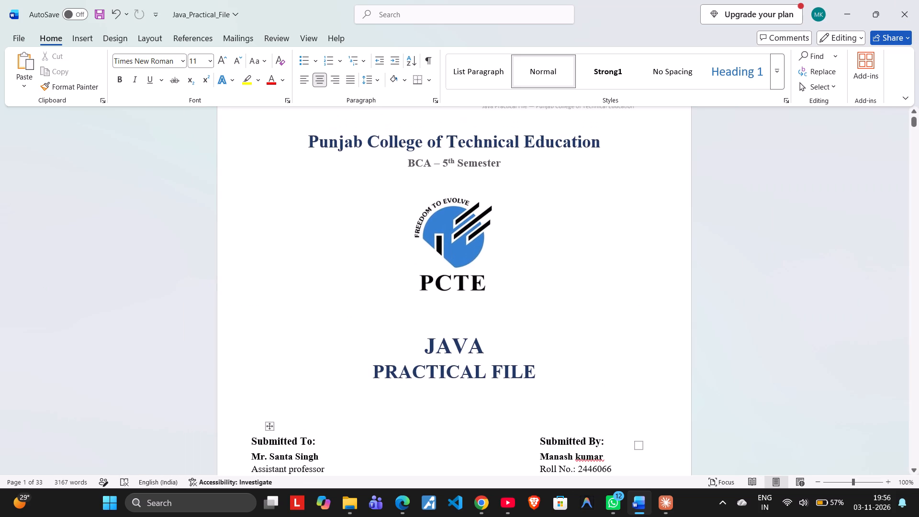
scroll(366, 428, down, 1)
triple_click(289, 418)
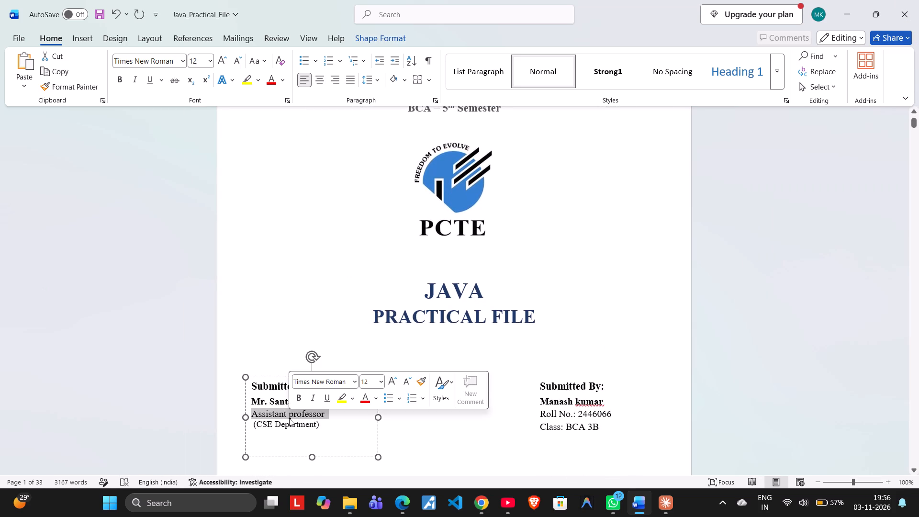
key(ctrl+a)
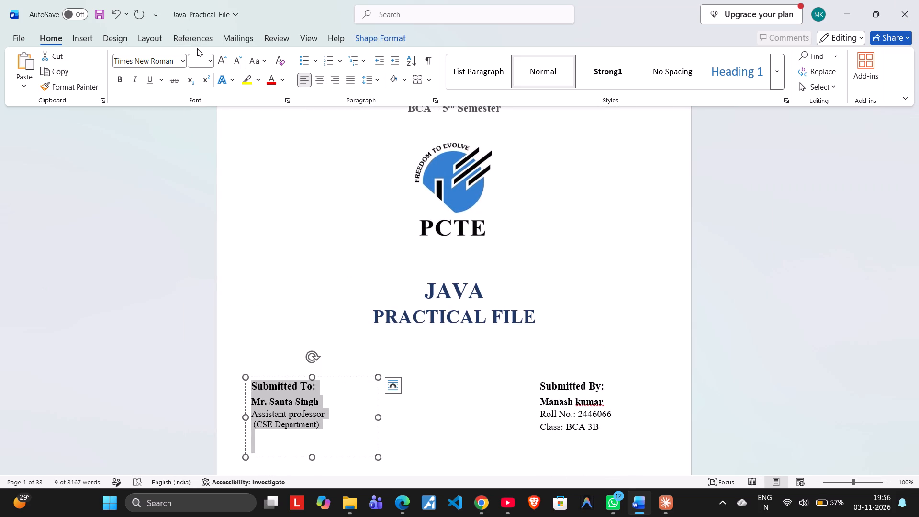
click(194, 56)
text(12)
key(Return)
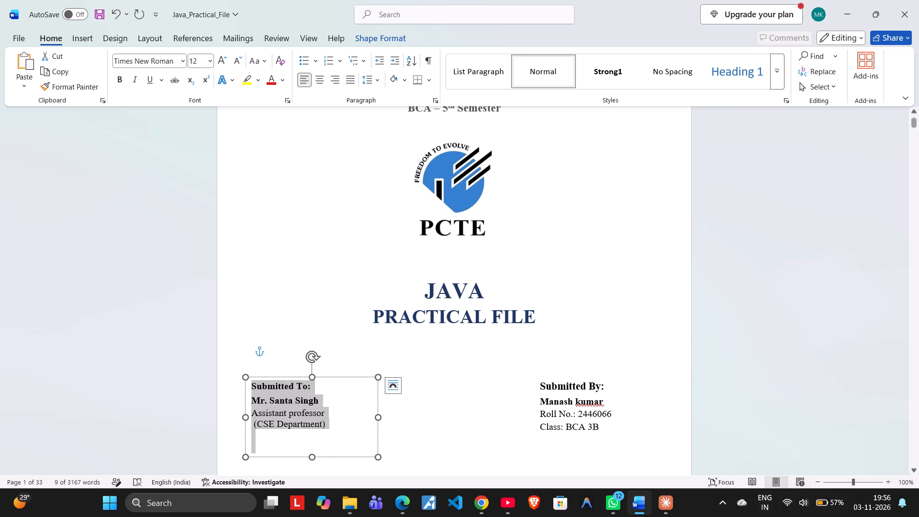
Lower the display brightness in the Windows quick settings.
click(822, 505)
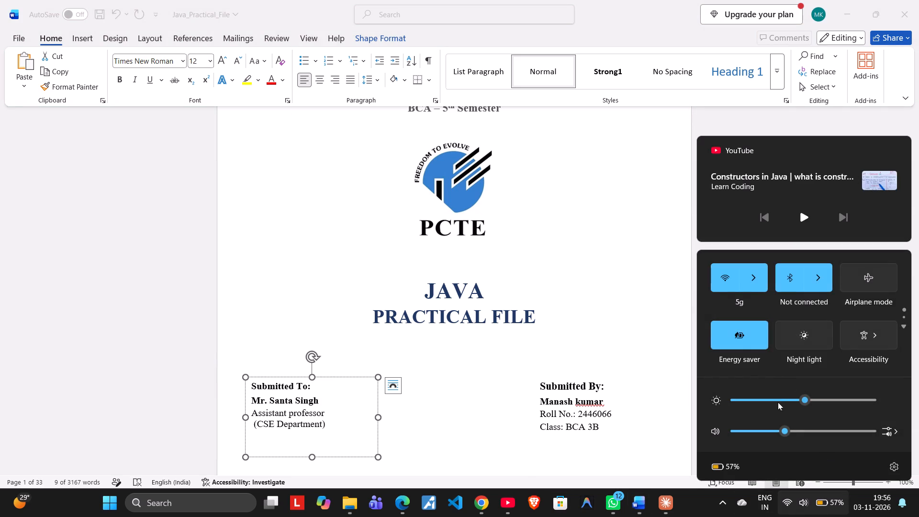
click(778, 401)
Set all the text in the Submitted By box to font size 12.
triple_click(574, 418)
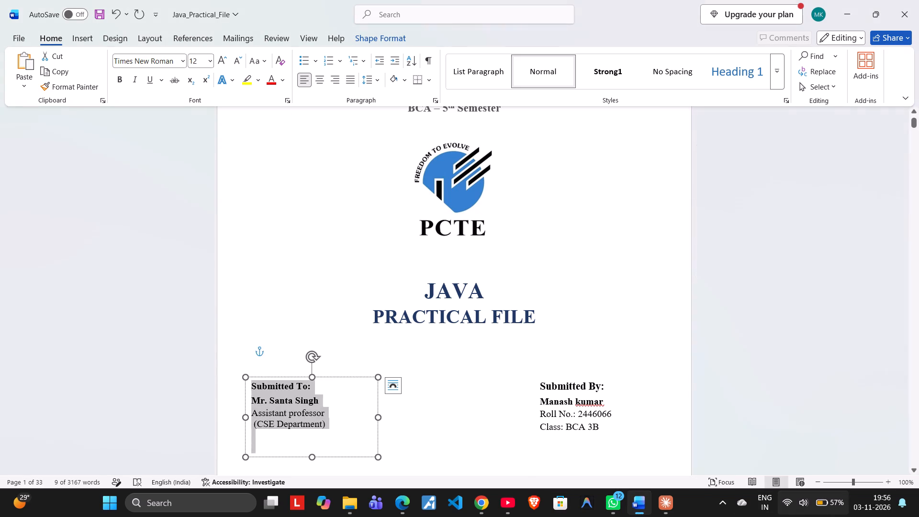
ctrl+click(574, 418)
key(ctrl+a)
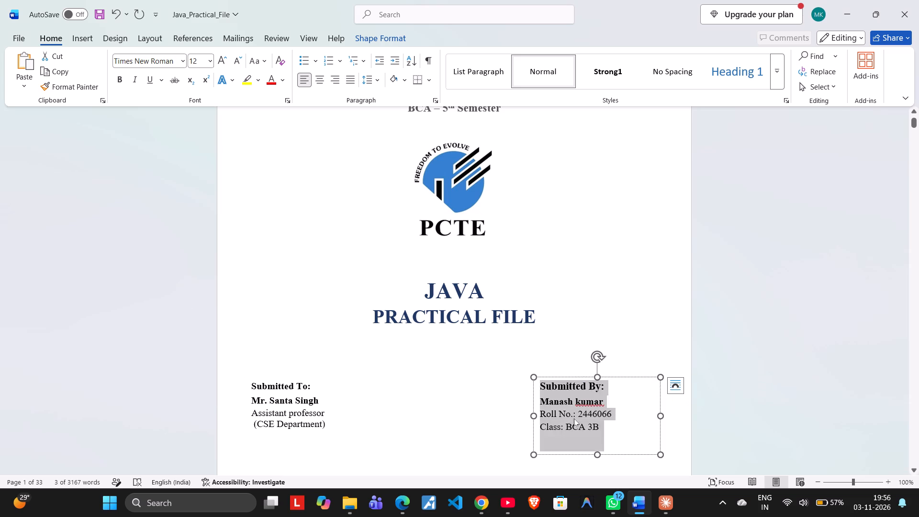
key(ctrl+a)
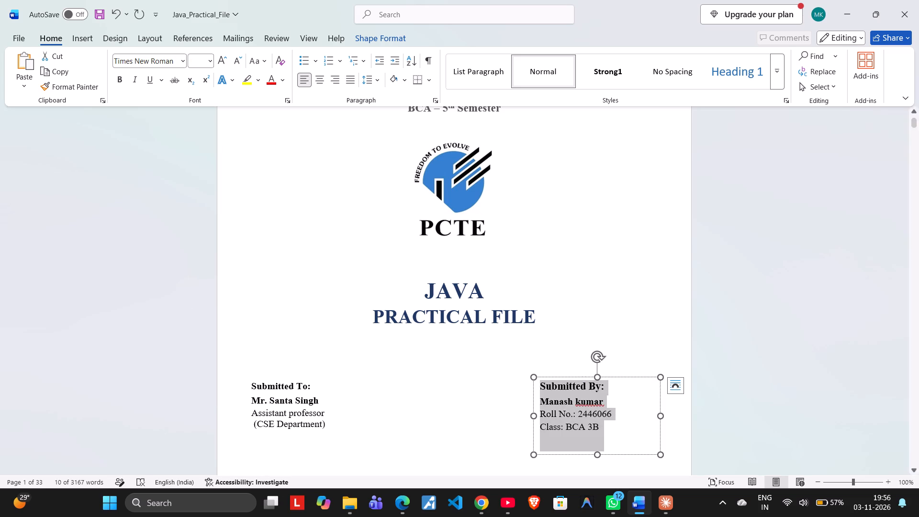
click(195, 60)
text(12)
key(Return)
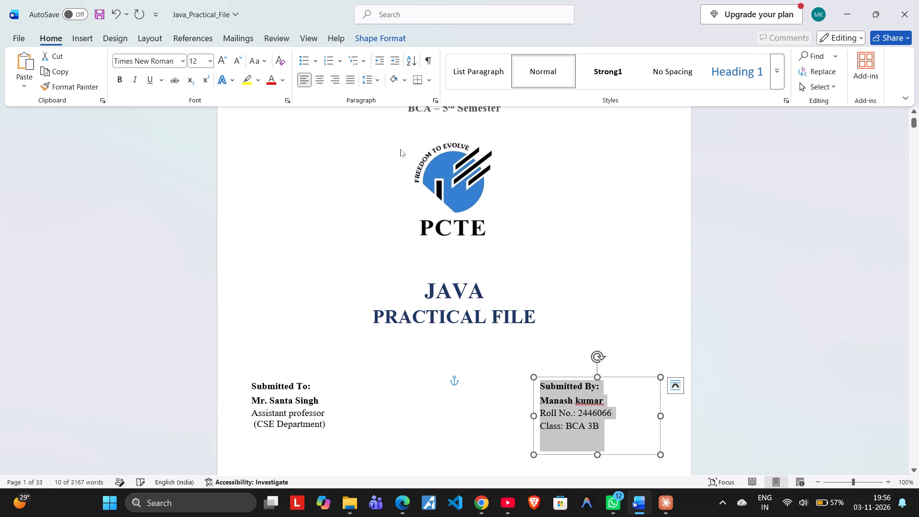
click(782, 225)
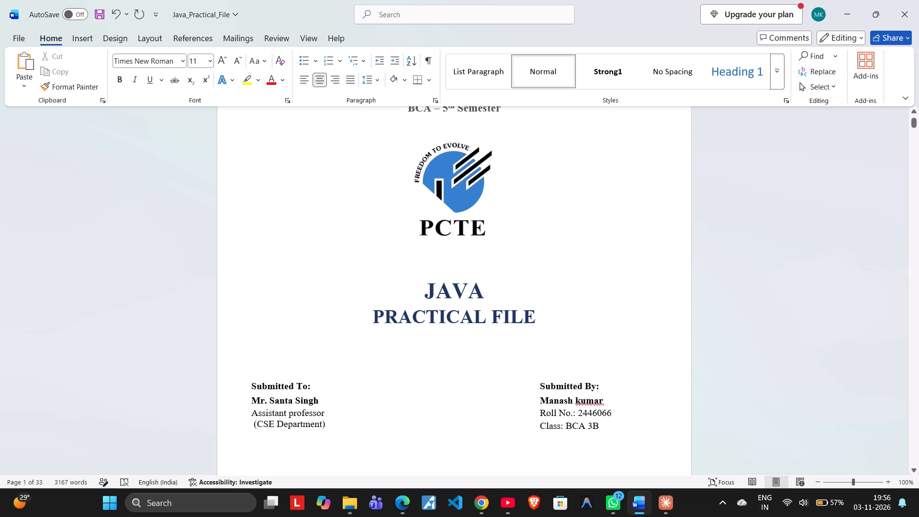
Remove the bold formatting from the name, roll number and class lines below the Submitted By heading.
drag(600, 421, 577, 421)
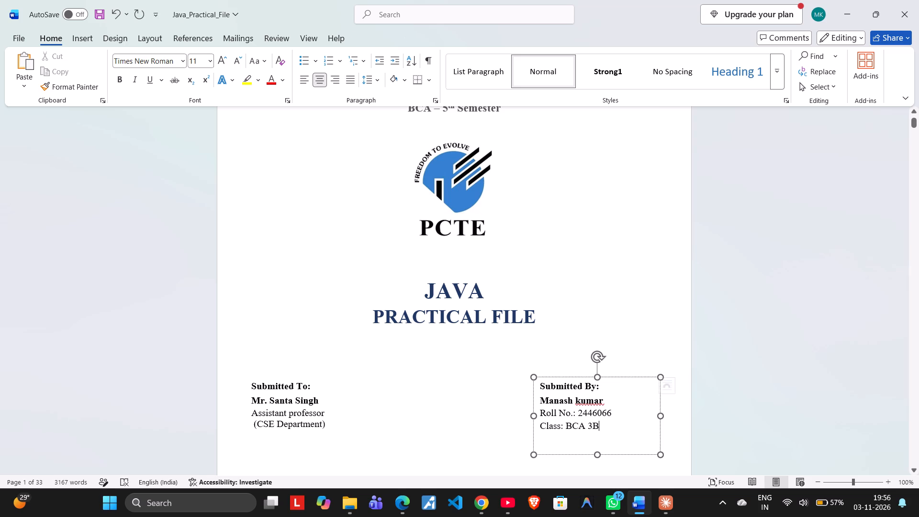
drag(577, 421, 530, 405)
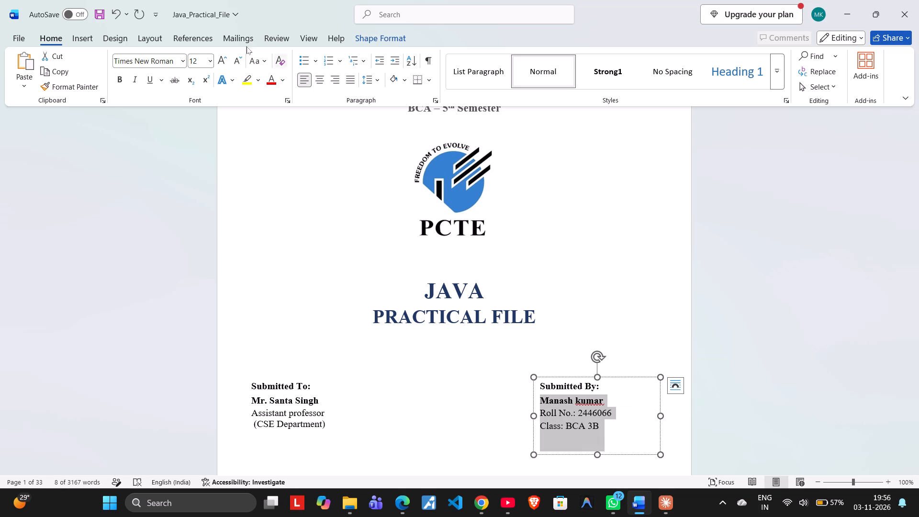
click(118, 82)
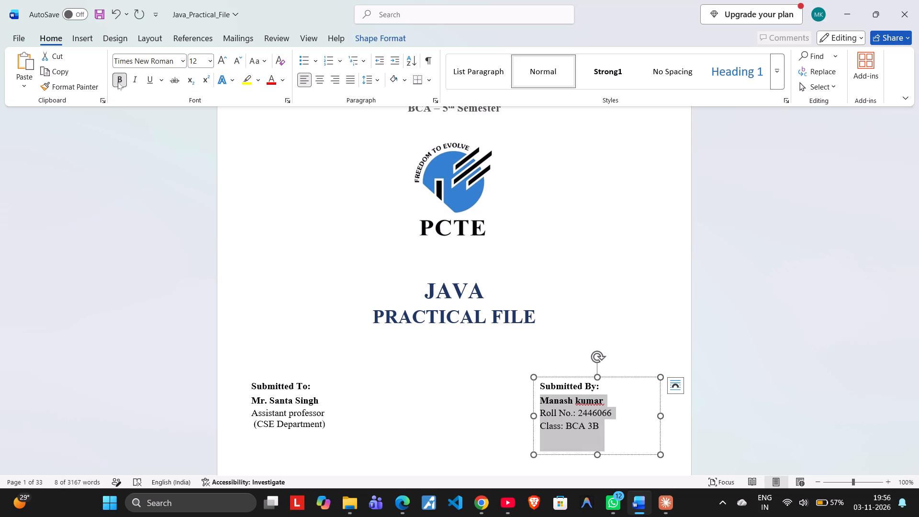
click(118, 82)
click(118, 82)
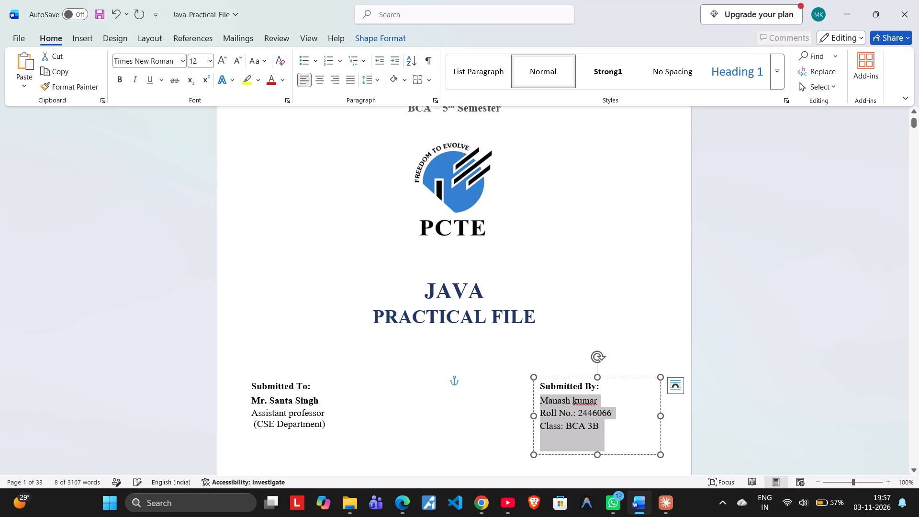
Remove the bold formatting from the name, designation and department lines below the Submitted To heading.
click(328, 429)
drag(328, 429, 233, 402)
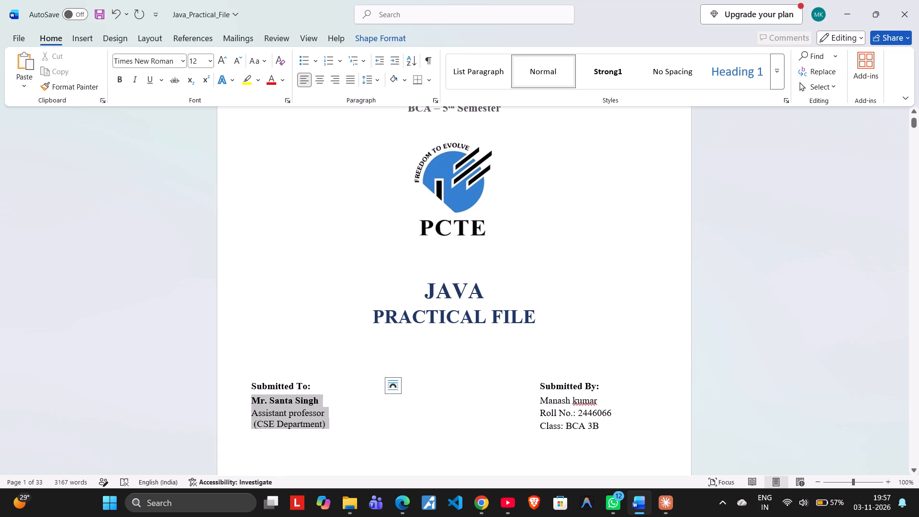
drag(233, 402, 234, 401)
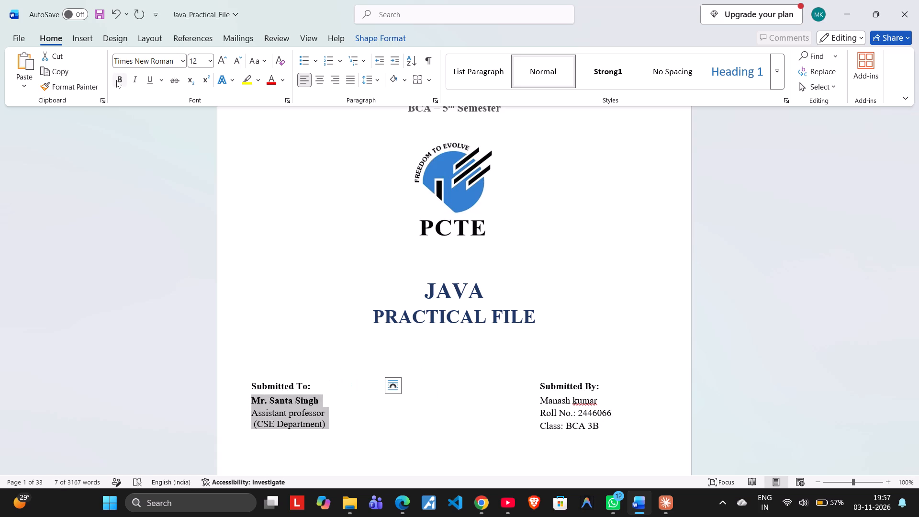
click(116, 80)
click(116, 80)
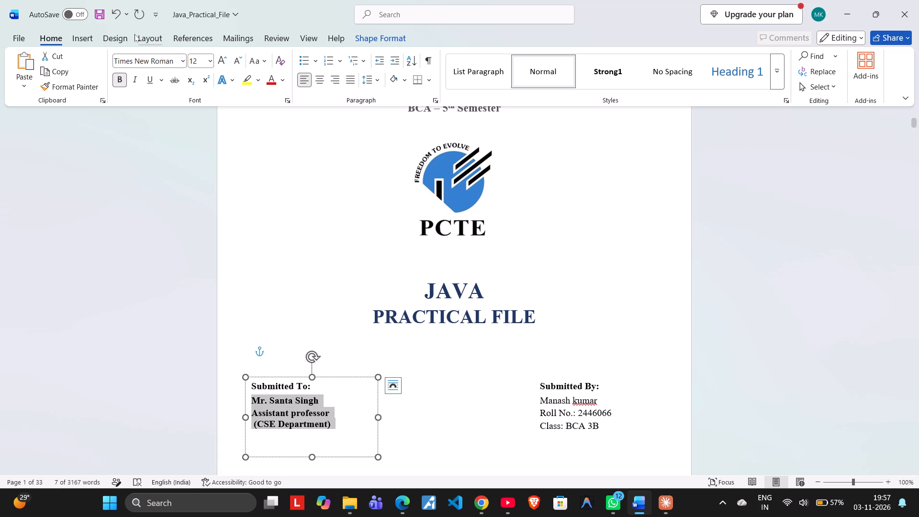
click(119, 77)
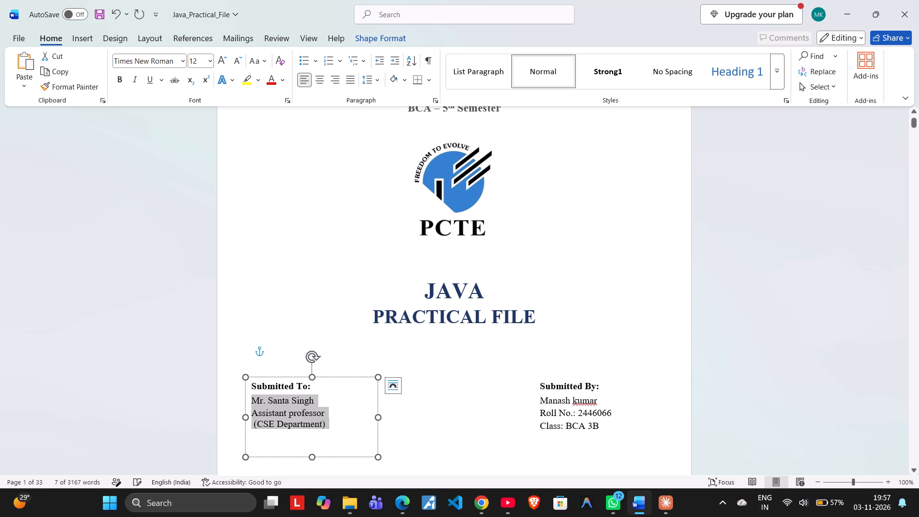
Delete the extra space before "(CSE Department)" in the Submitted To box so it aligns with the lines above.
click(256, 420)
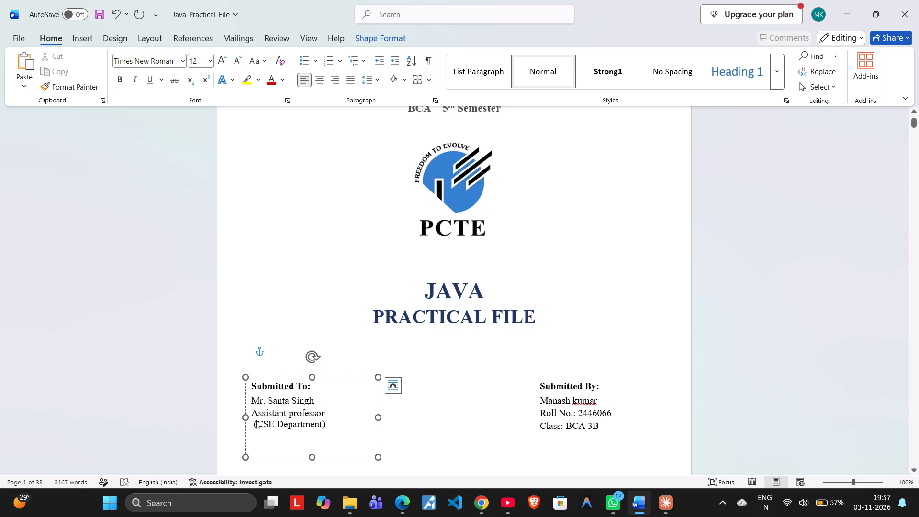
key(Left)
key(BackSpace)
click(87, 426)
click(114, 271)
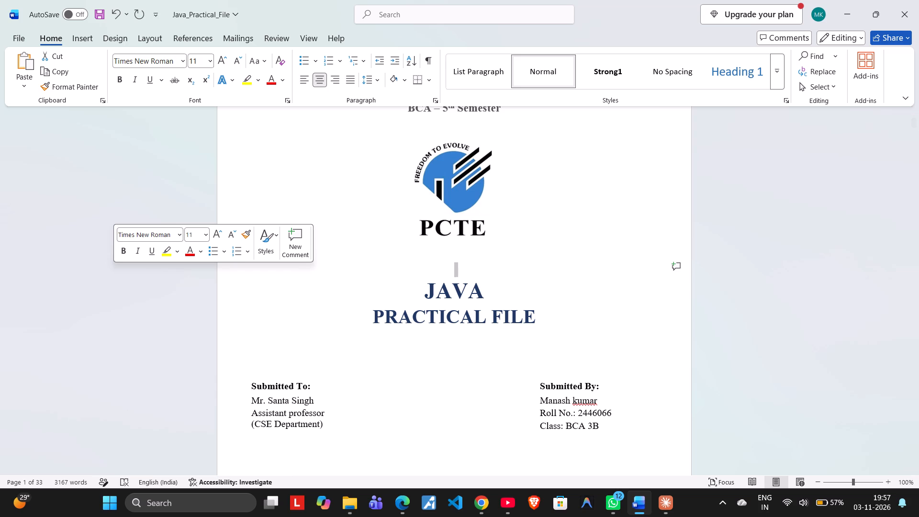
click(768, 325)
Retype the student's surname in the Submitted By box with a capital first letter.
scroll(768, 325, down, 1)
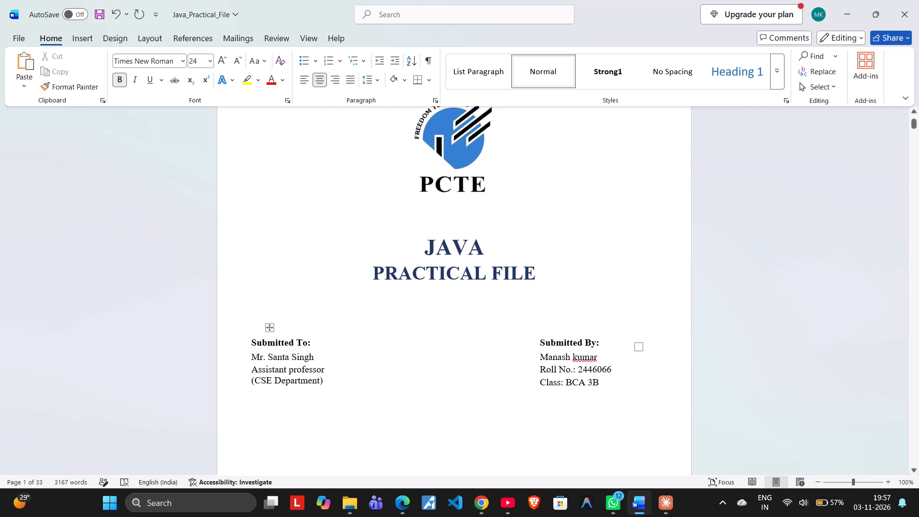
triple_click(581, 357)
double_click(581, 357)
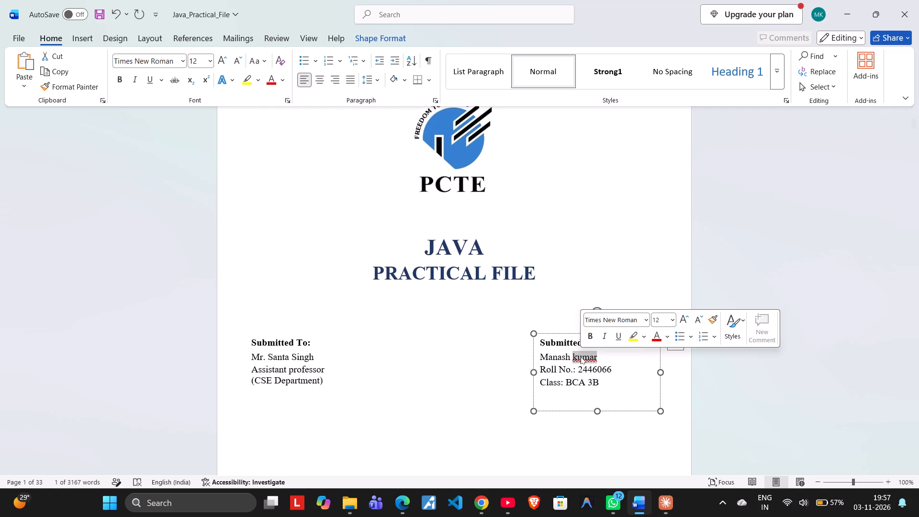
key(BackSpace)
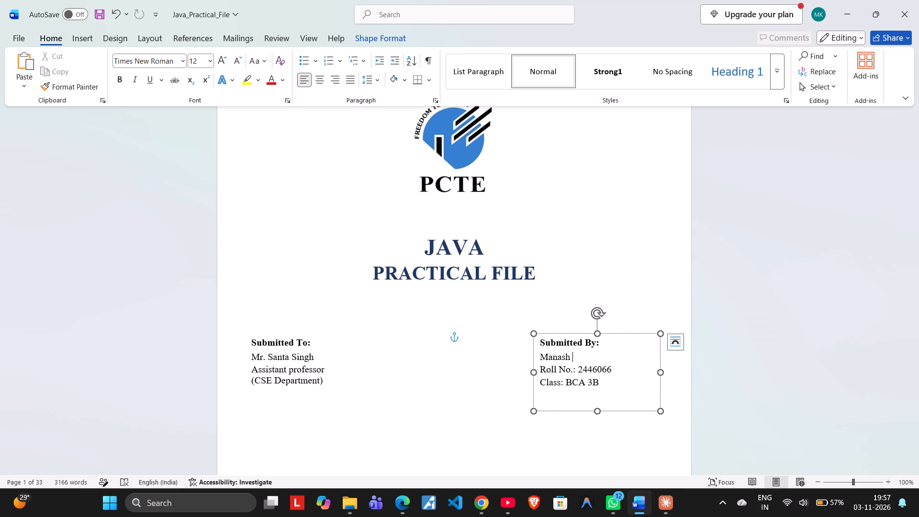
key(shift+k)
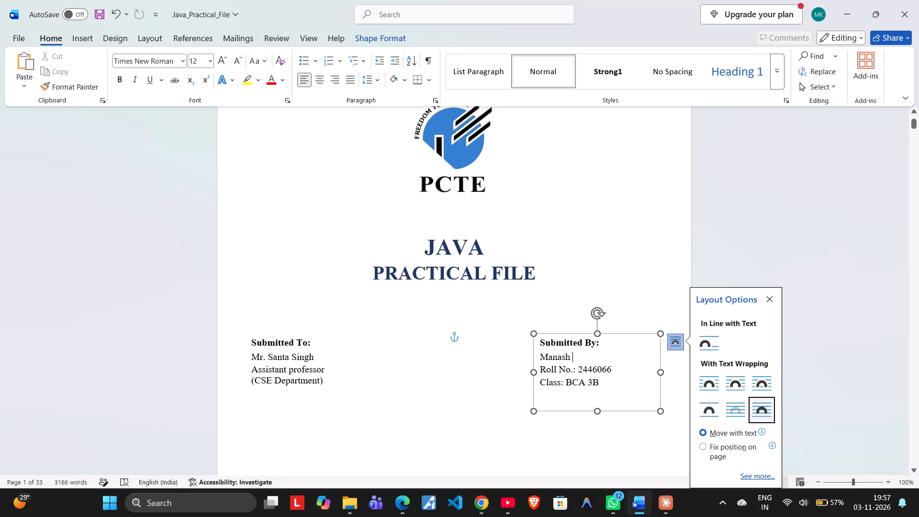
click(770, 295)
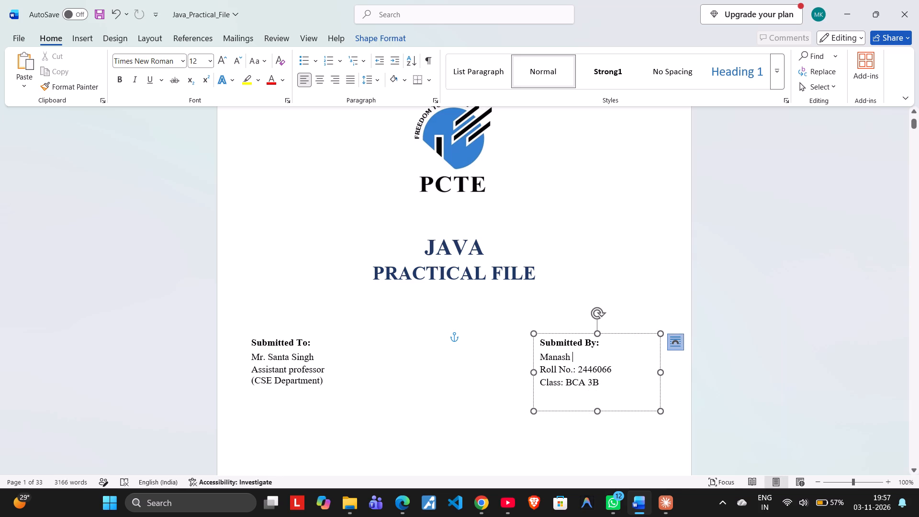
click(584, 355)
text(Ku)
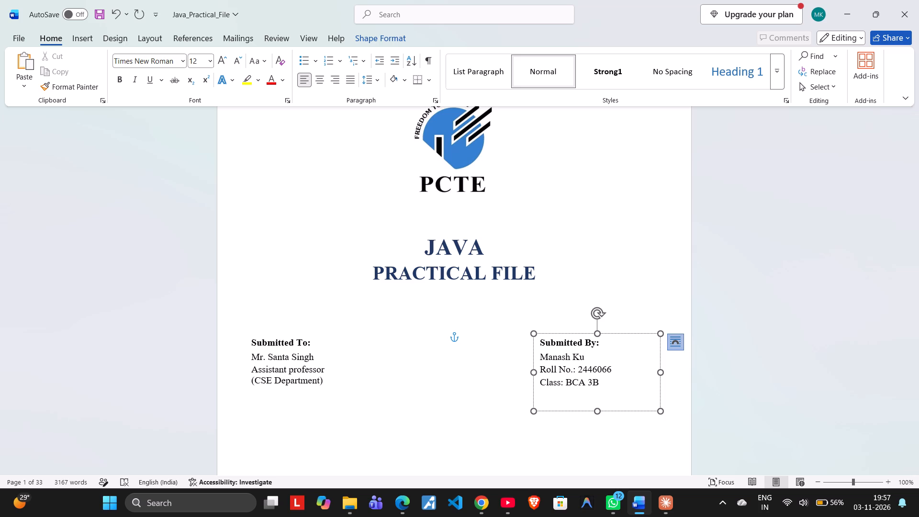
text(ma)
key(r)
click(798, 268)
Enlarge the PCTE logo slightly on the cover page, keeping its proportions.
scroll(798, 268, up, 1)
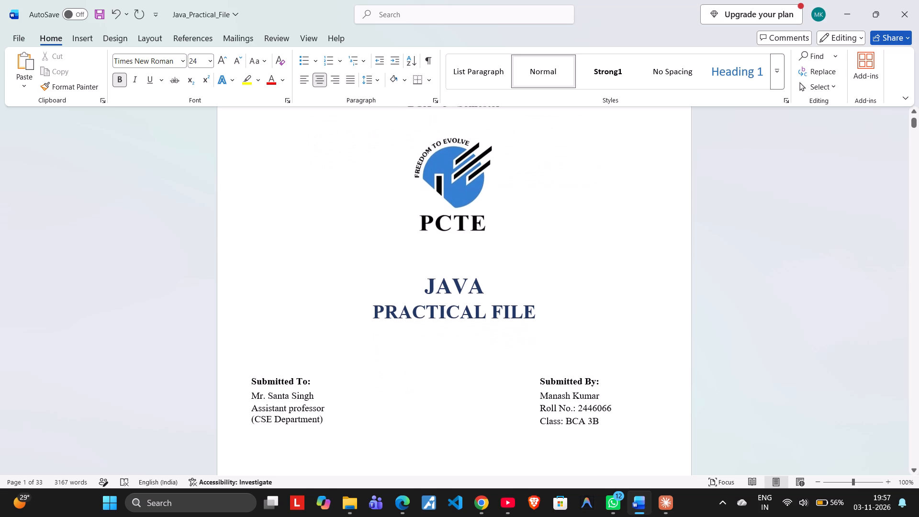
scroll(798, 268, up, 1)
click(472, 255)
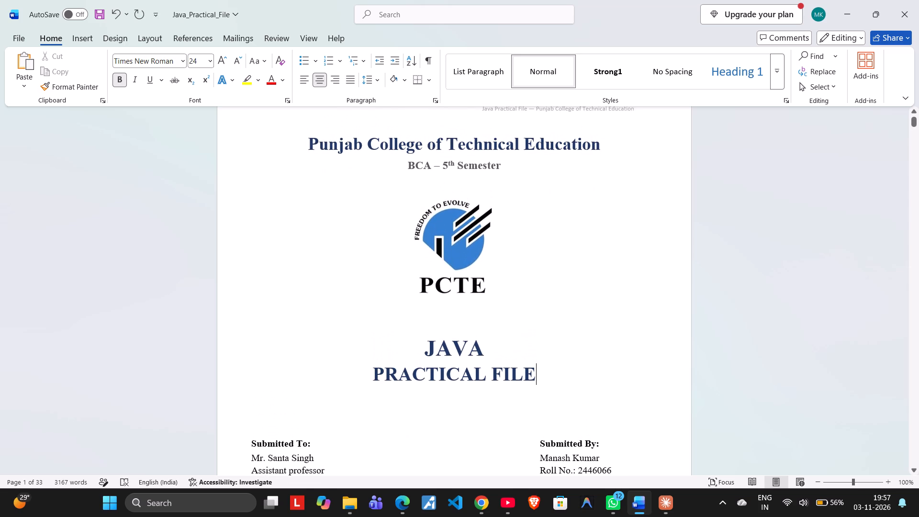
drag(512, 307, 524, 317)
click(738, 319)
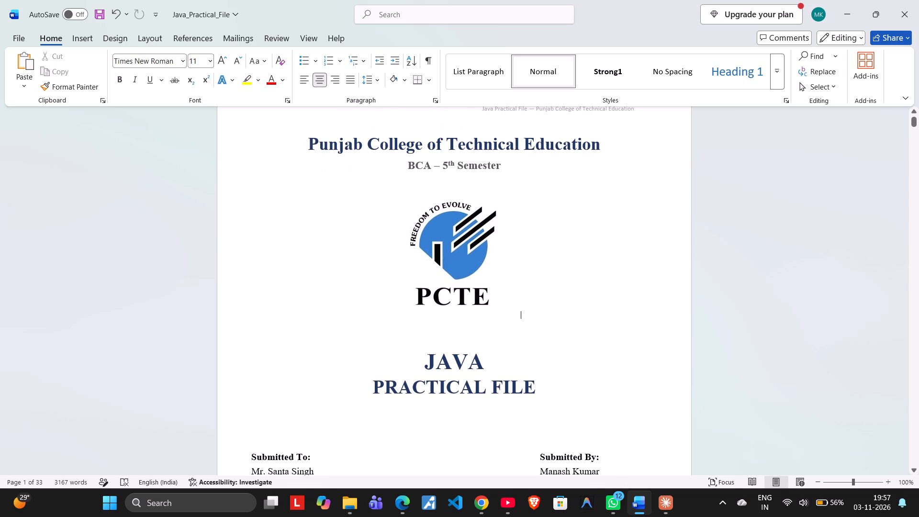
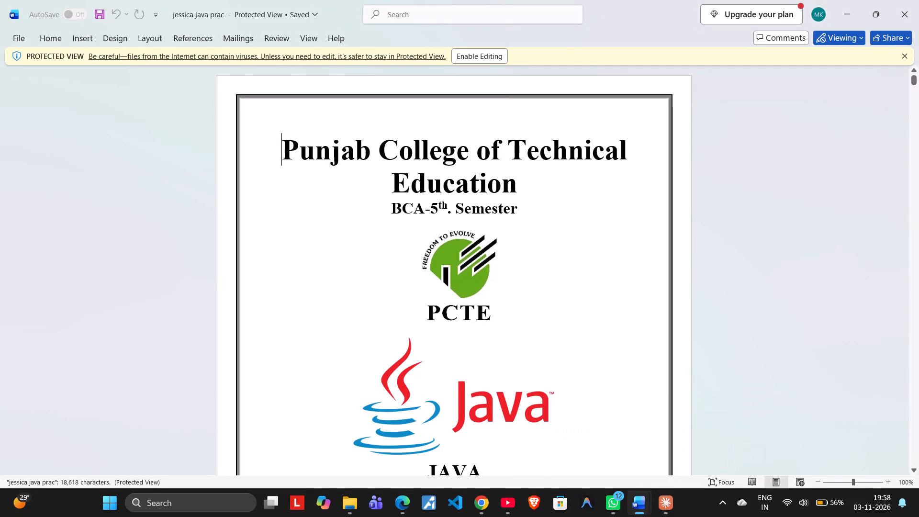
Examine the cover page of the sample Java practical file, from the college heading down to the Submitted To and Submitted By blocks.
scroll(451, 289, down, 3)
scroll(451, 289, up, 1)
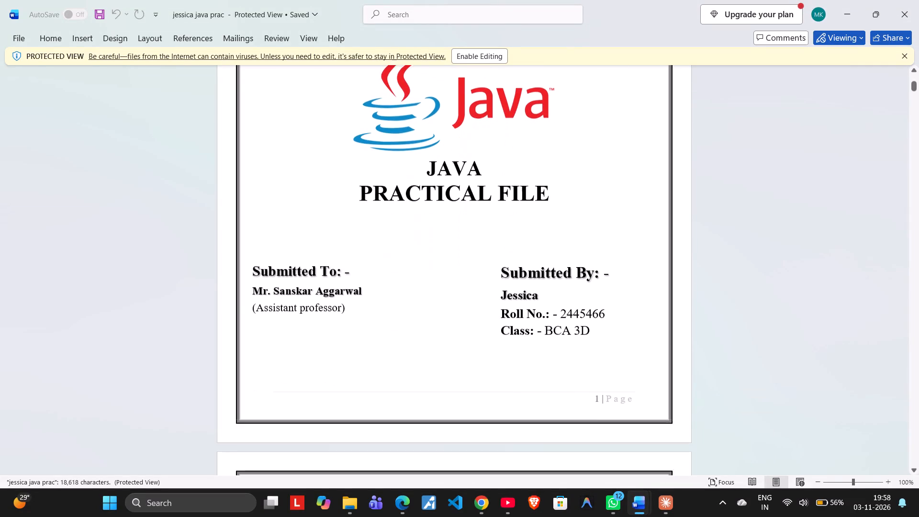
scroll(451, 289, up, 3)
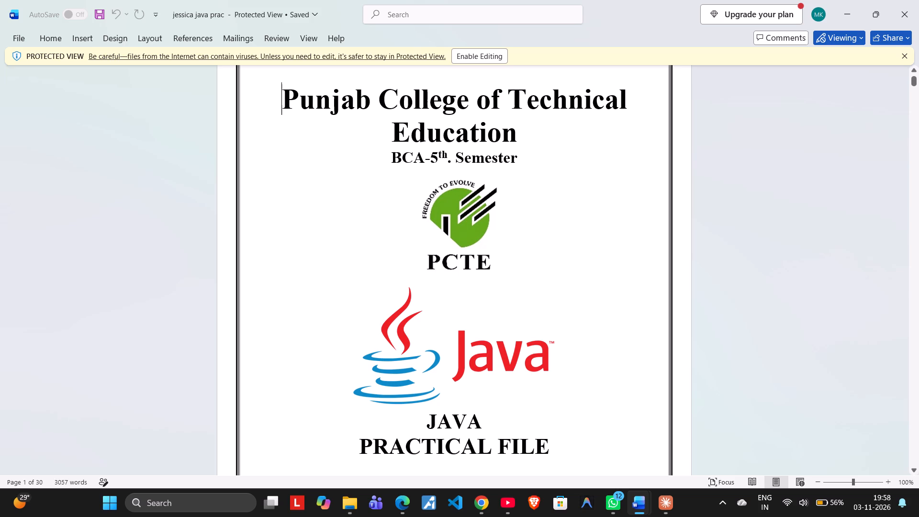
scroll(620, 144, up, 1)
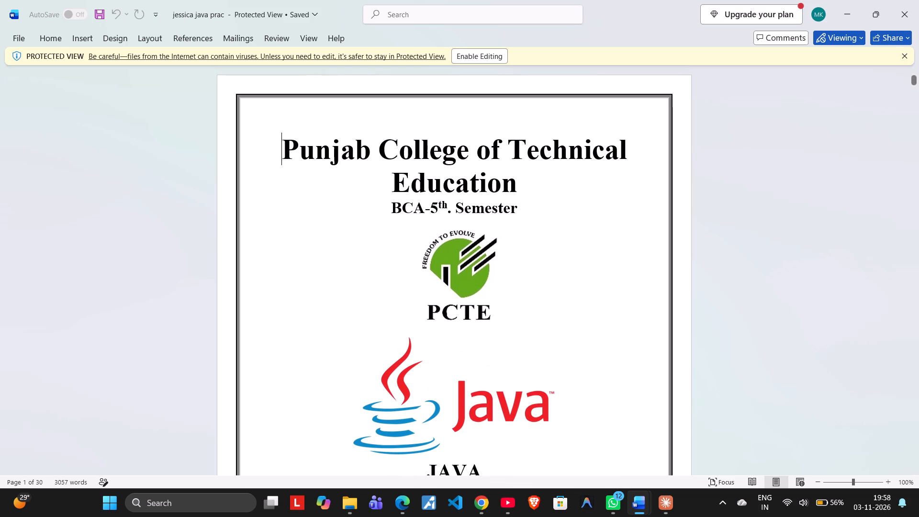
Dismiss the Protected View notice and close the read-only reference Java practical document.
click(902, 56)
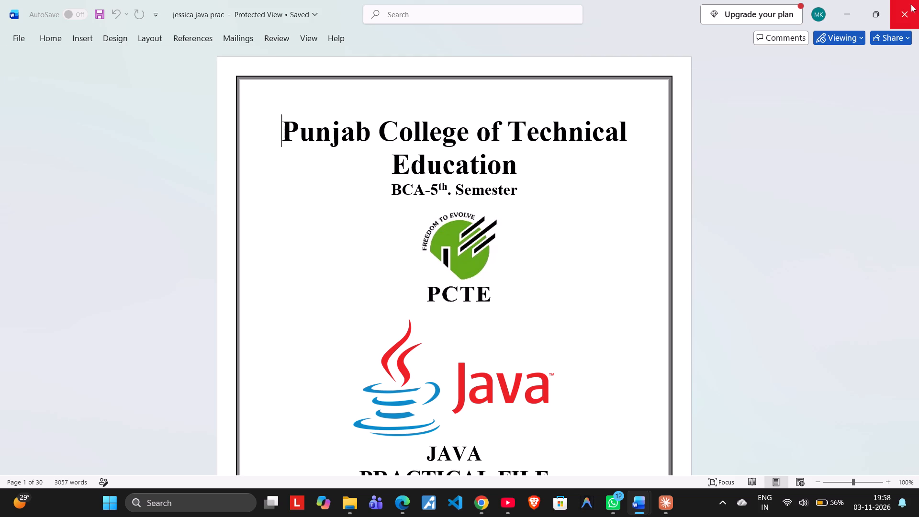
click(908, 9)
Delete the header text "Java Practical File — Punjab College of Technical Education" and return to the cover page body.
scroll(504, 298, up, 1)
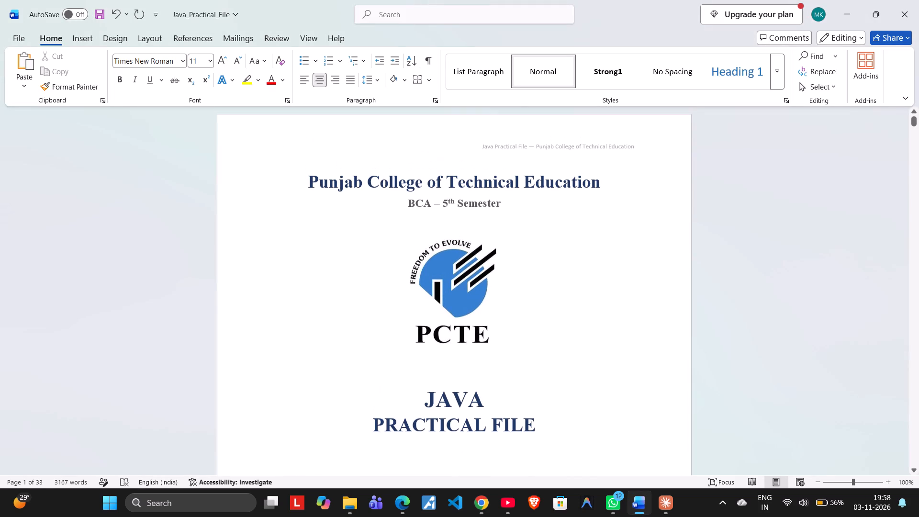
scroll(504, 298, up, 1)
double_click(559, 147)
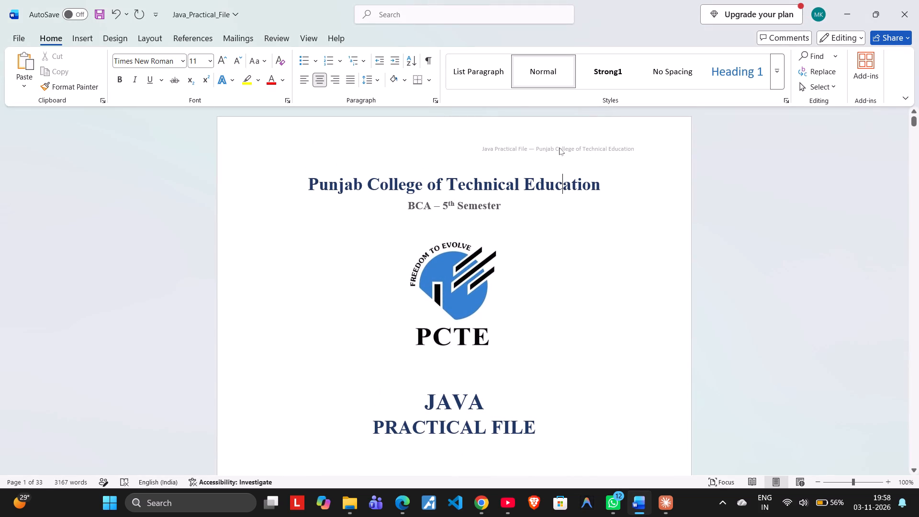
triple_click(559, 147)
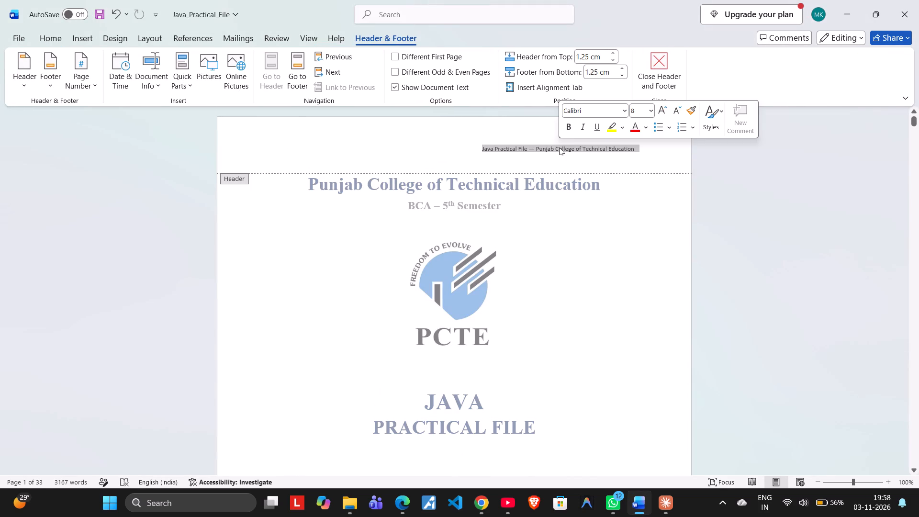
key(BackSpace)
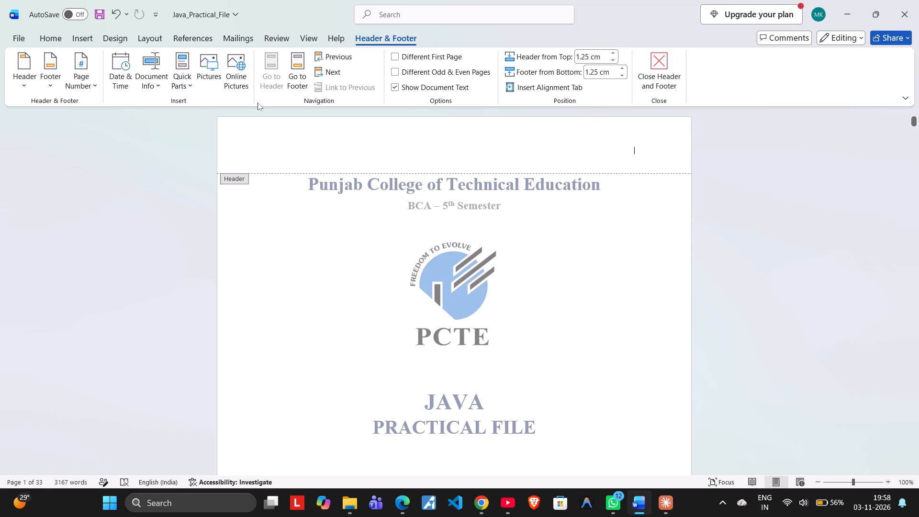
click(154, 183)
double_click(154, 183)
click(307, 216)
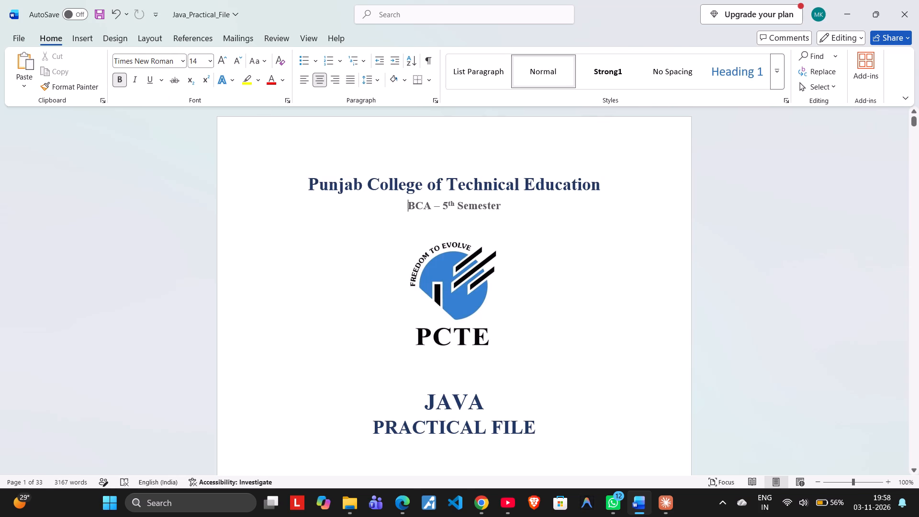
Shrink the PCTE logo on the cover page proportionally to roughly two-thirds of its size.
click(430, 258)
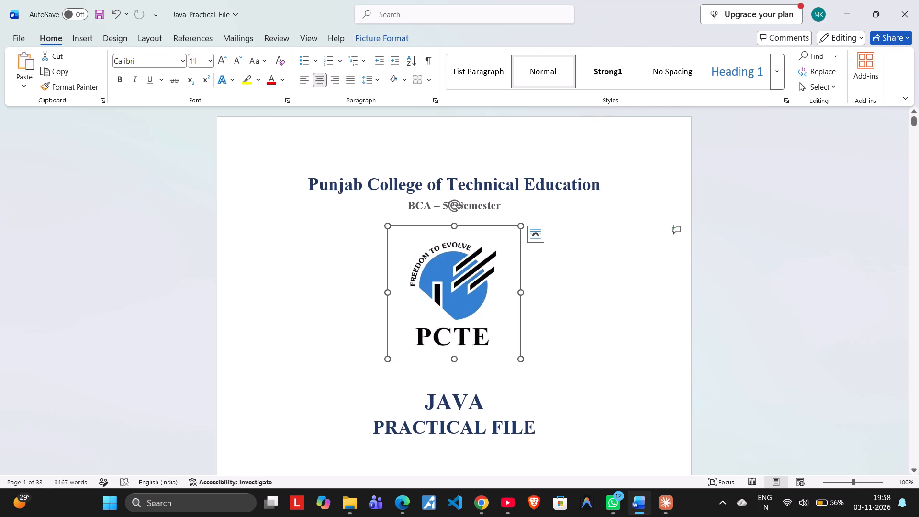
drag(387, 221, 429, 263)
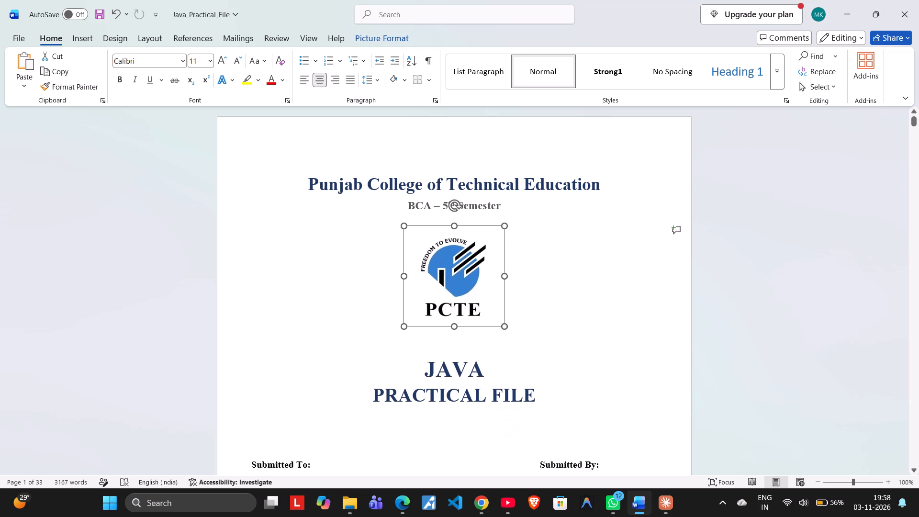
drag(429, 263, 433, 266)
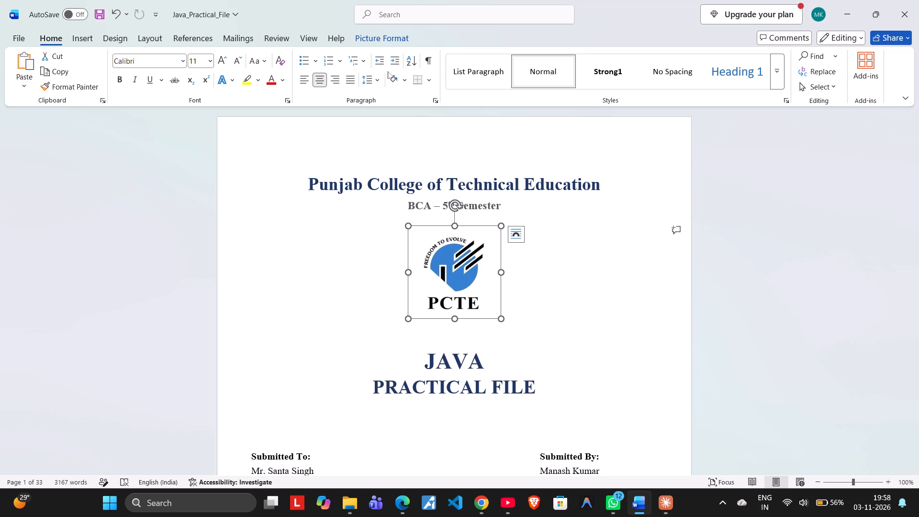
Draw a text box about 4.1 cm high and 6 cm wide in the cover page's upper-left corner.
click(90, 34)
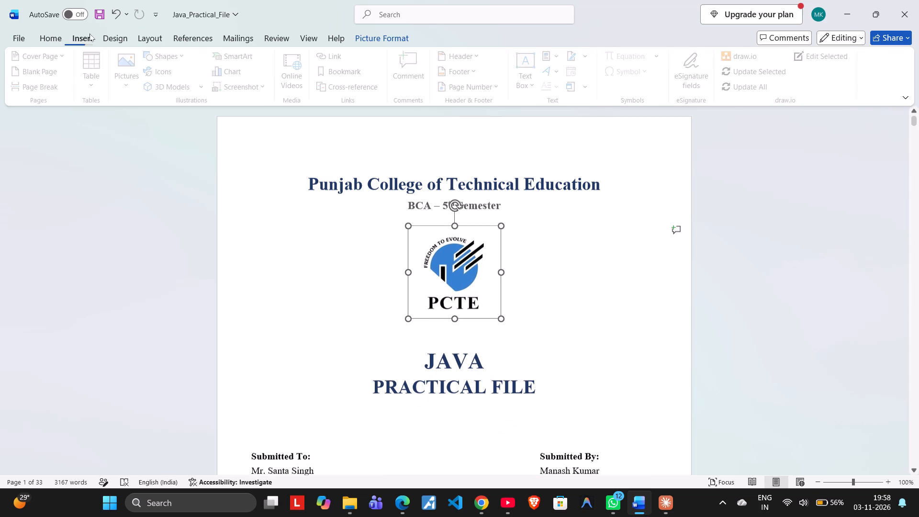
click(529, 62)
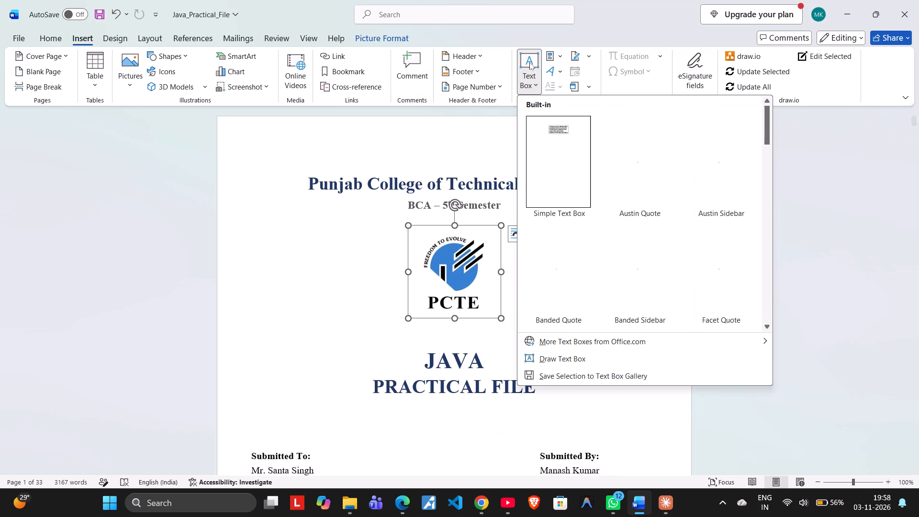
click(545, 356)
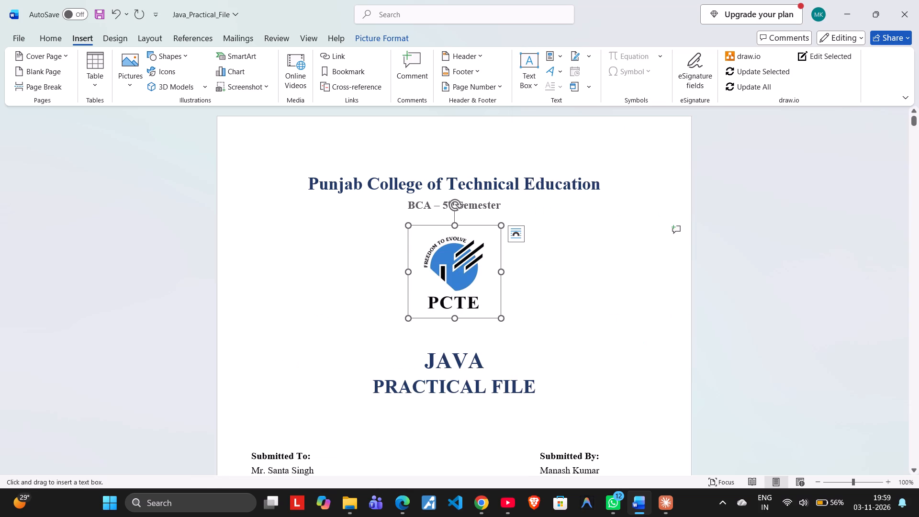
drag(233, 146, 331, 230)
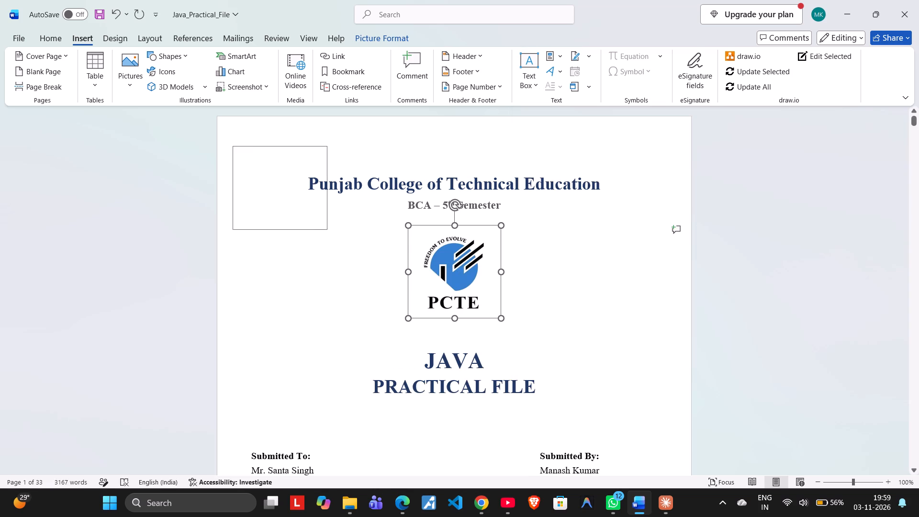
drag(331, 230, 368, 238)
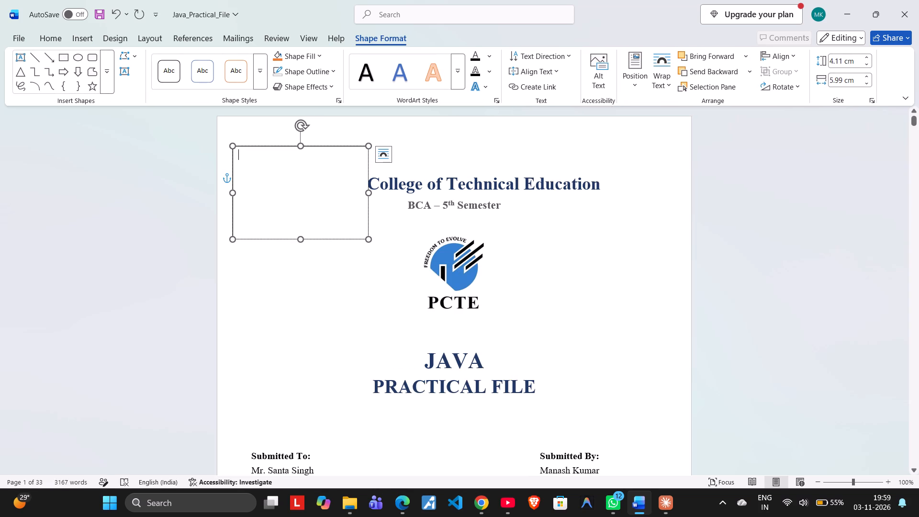
Move the PCTE logo from the centre of the cover page into the new text box.
click(463, 270)
drag(463, 270, 309, 185)
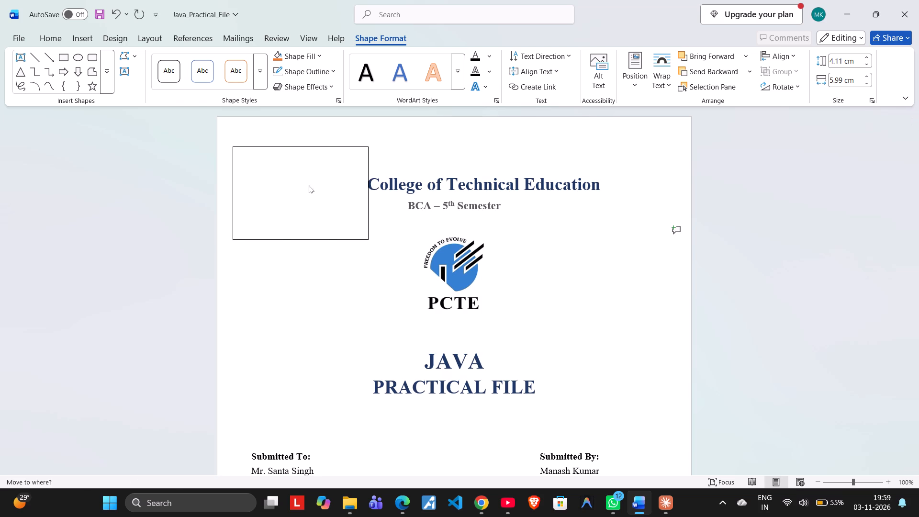
click(300, 265)
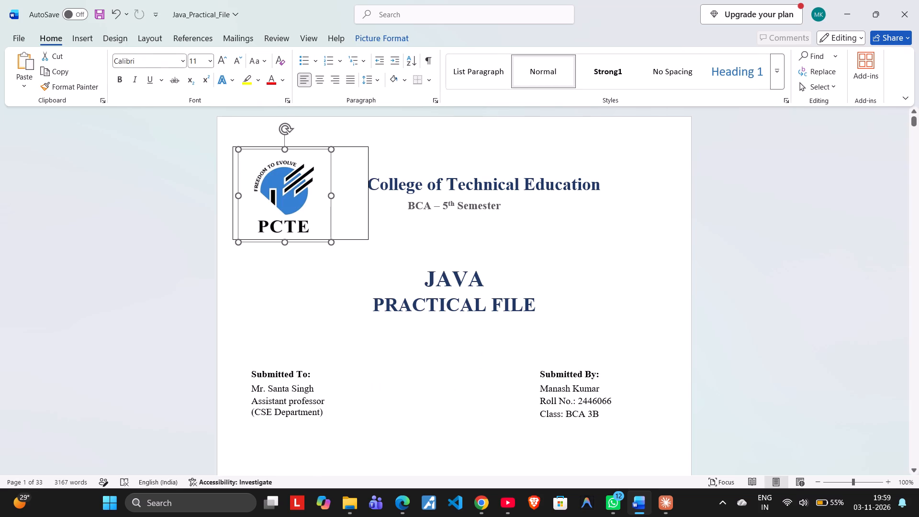
Narrow the logo's text box so that its right edge fits closely around the PCTE logo.
click(343, 218)
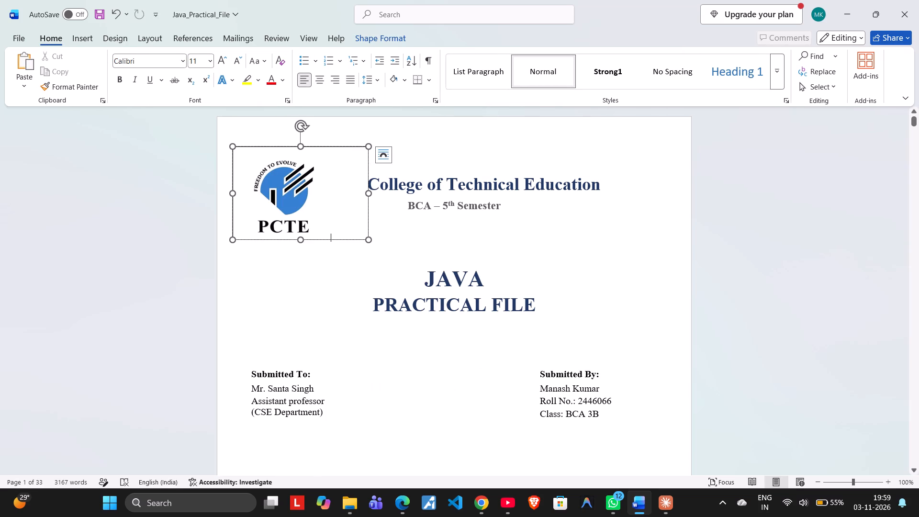
drag(368, 193, 360, 193)
drag(360, 193, 332, 191)
Insert spaces before "Punjab College of Technical Education" to shift the title clear of the logo box.
triple_click(403, 177)
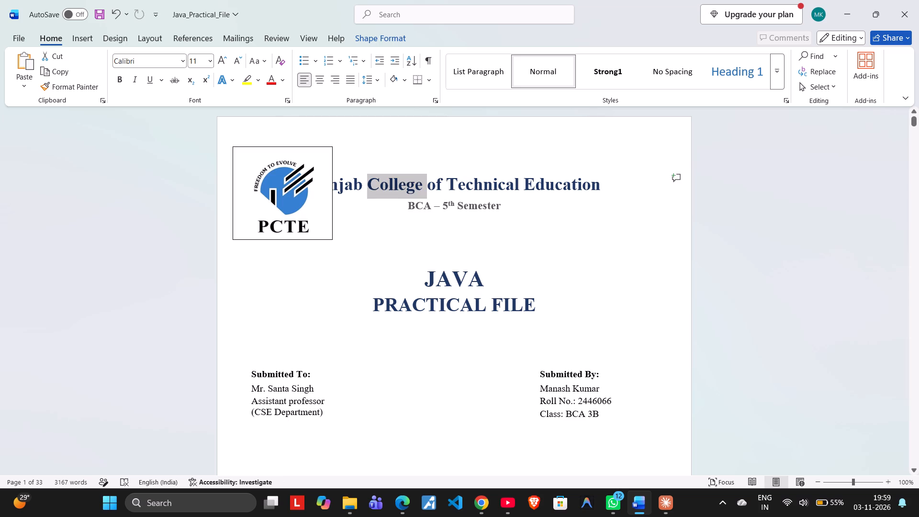
click(403, 177)
double_click(403, 177)
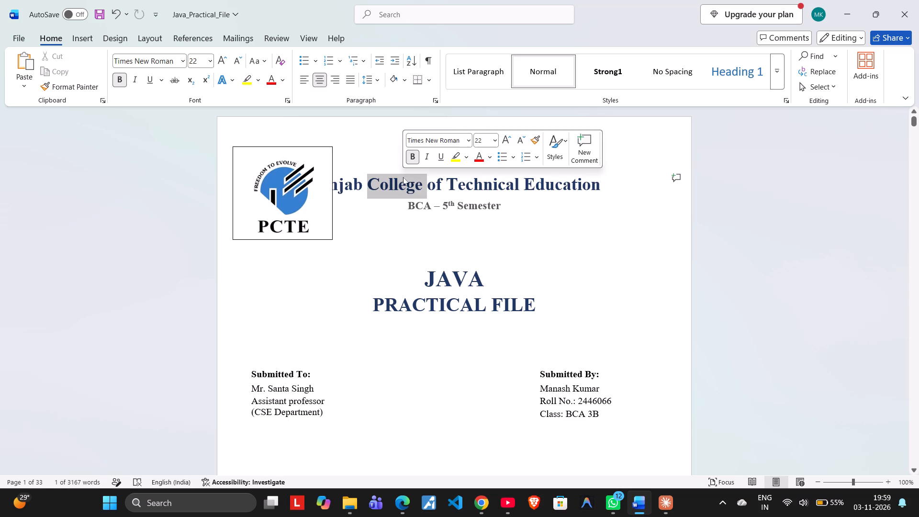
triple_click(403, 177)
click(403, 177)
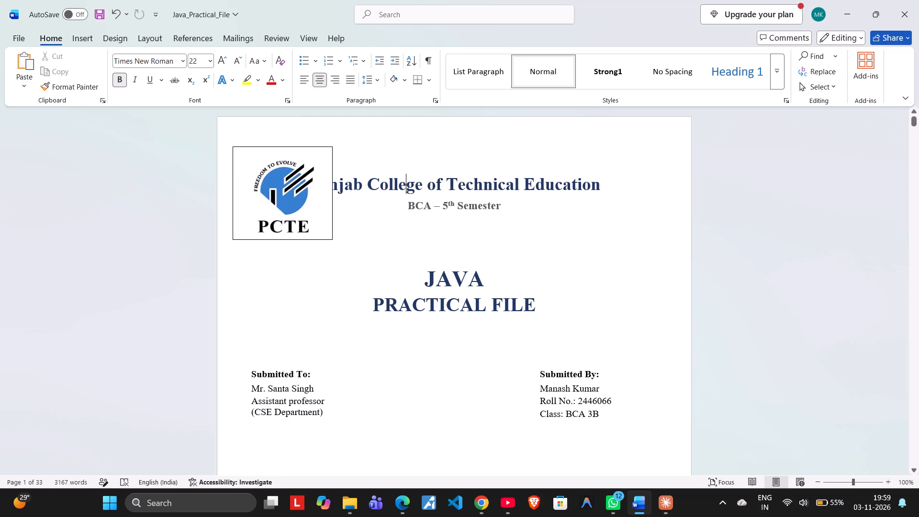
key(Left)
key(Left)
key(Left)
key(Left)
key(Left)
key(Left)
key(Left)
key(Left)
key(Left)
key(Left)
key(Left)
key(Left)
key(Left)
key(Left)
key(Left)
key(Left)
key(Left)
key(Left)
key(Left)
key(Left)
key(space)
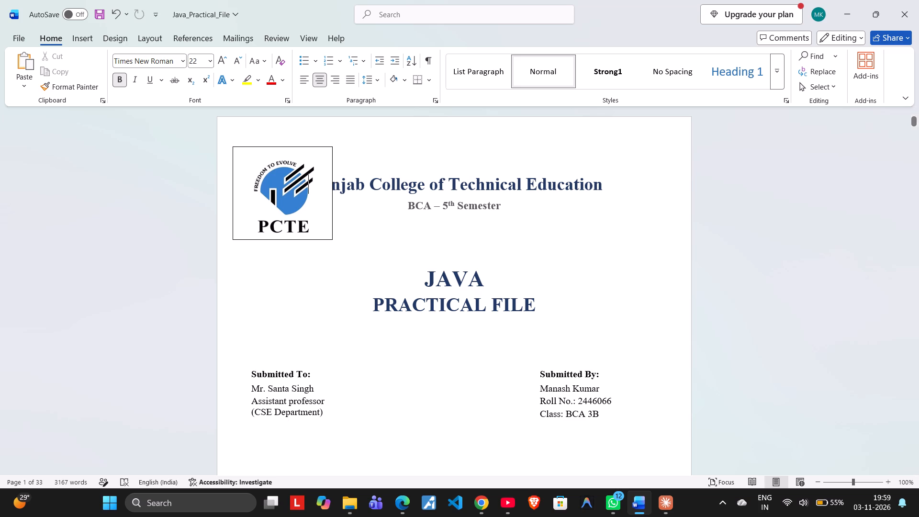
key(space)
key(space)
key(space)
key(space)
key(space)
key(space)
key(space)
key(space)
key(space)
key(space)
key(space)
key(space)
key(space)
key(space)
key(space)
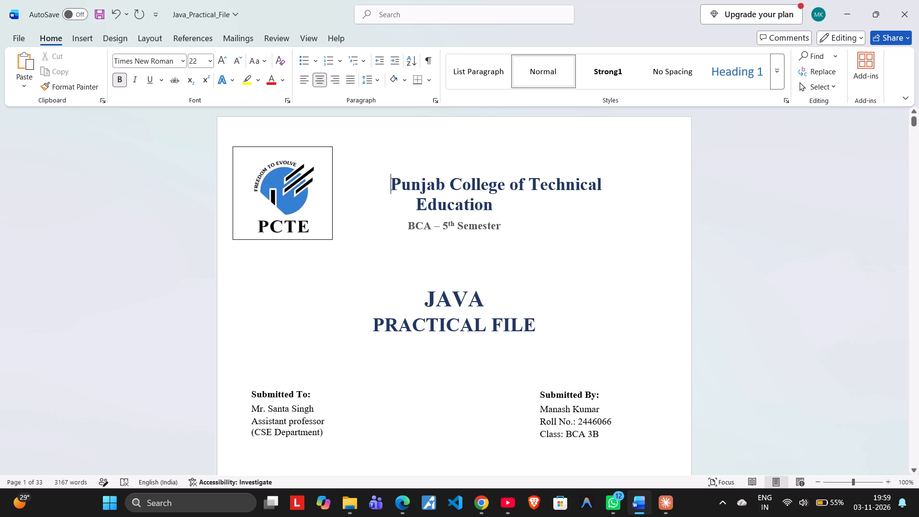
Switch to File Explorer and find and open the Word document "java synopsis" in the Downloads folder.
click(352, 516)
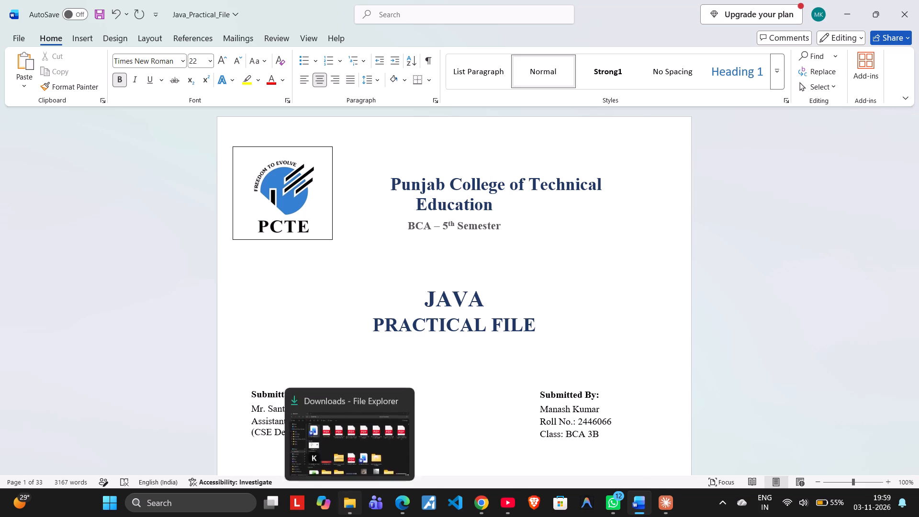
scroll(418, 202, down, 4)
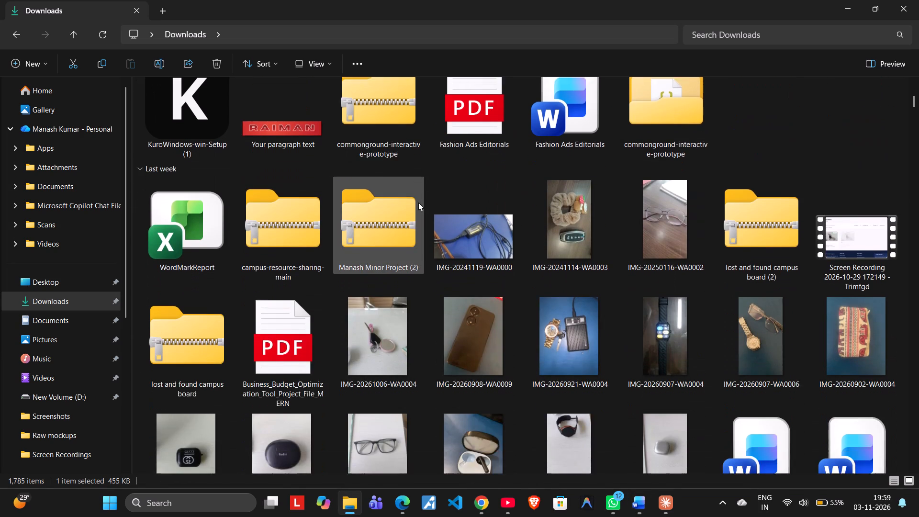
scroll(418, 202, down, 2)
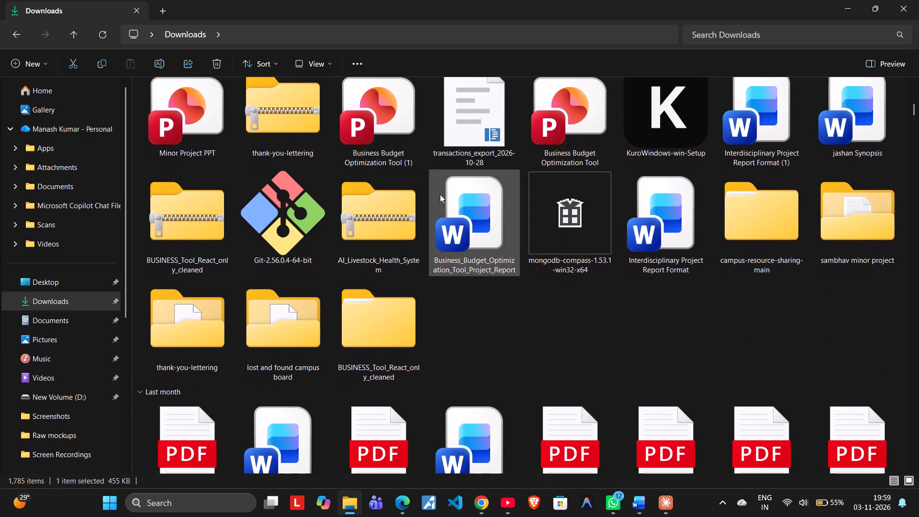
scroll(440, 194, down, 1)
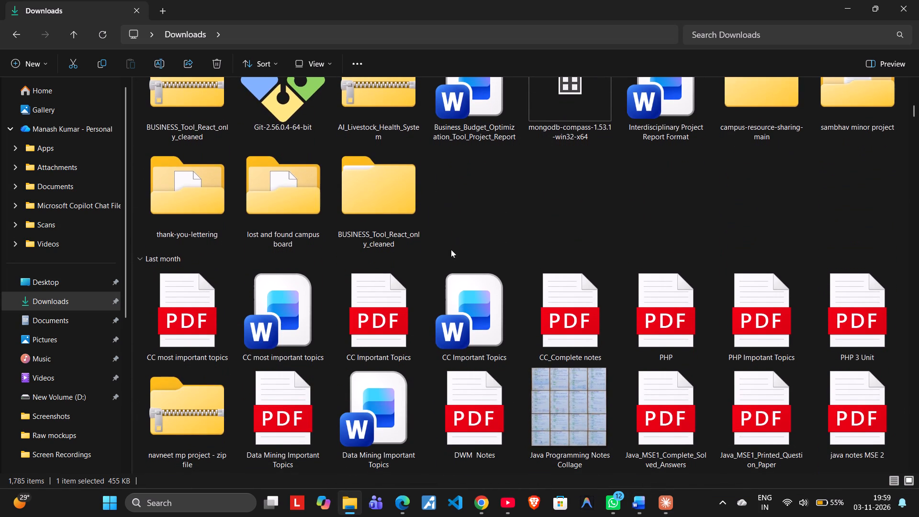
scroll(449, 252, down, 4)
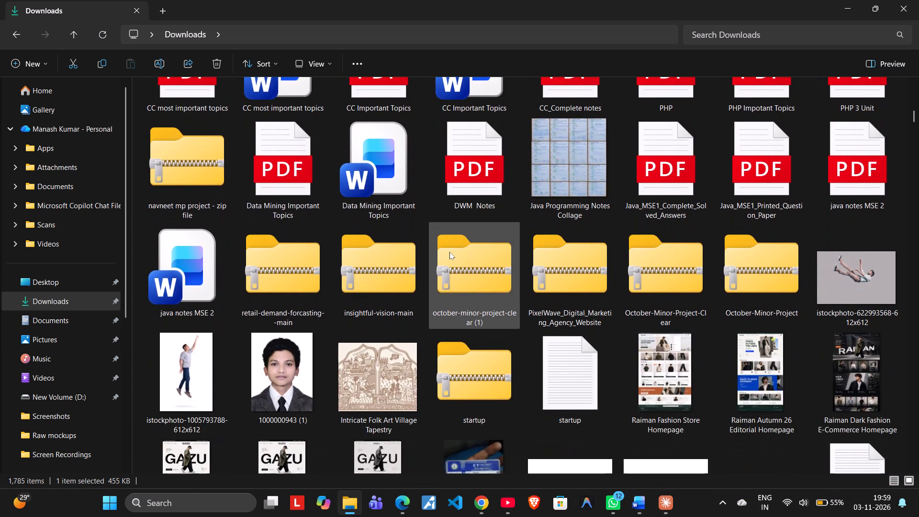
scroll(449, 252, down, 6)
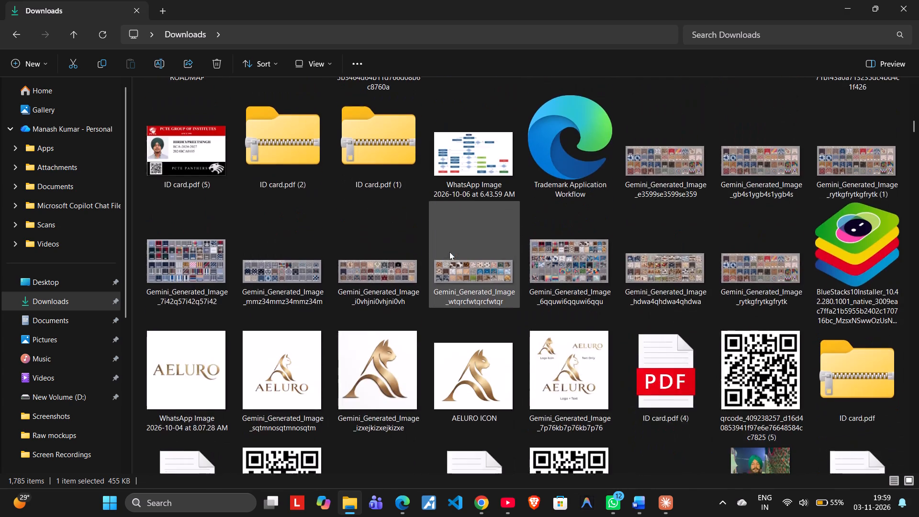
scroll(449, 252, down, 2)
scroll(449, 252, up, 2)
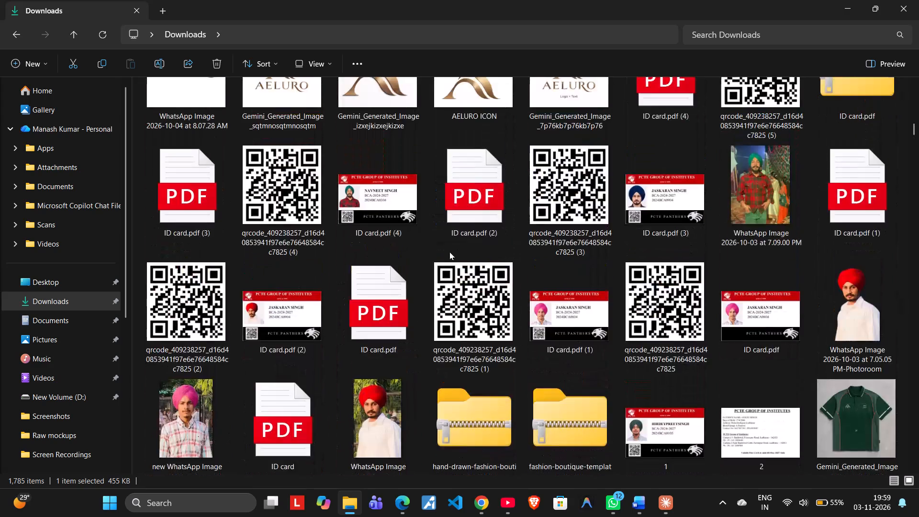
scroll(449, 252, up, 4)
scroll(449, 252, down, 11)
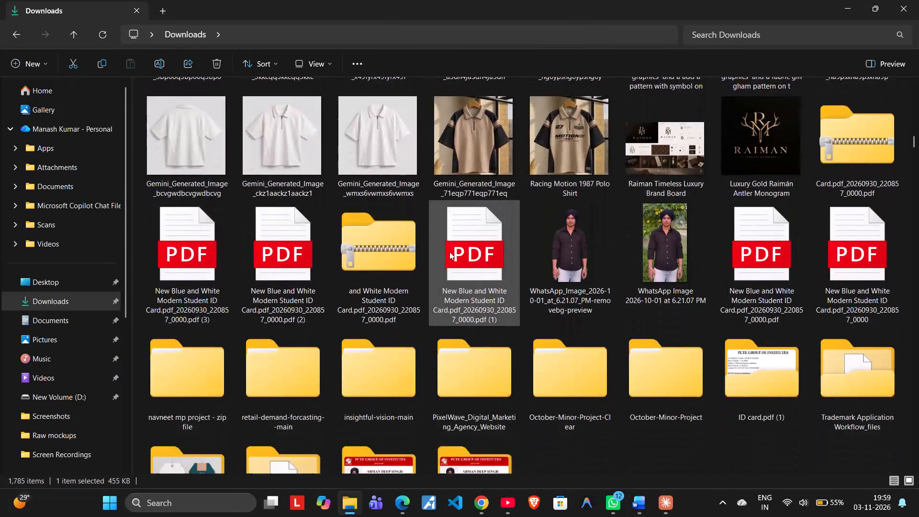
scroll(449, 252, down, 2)
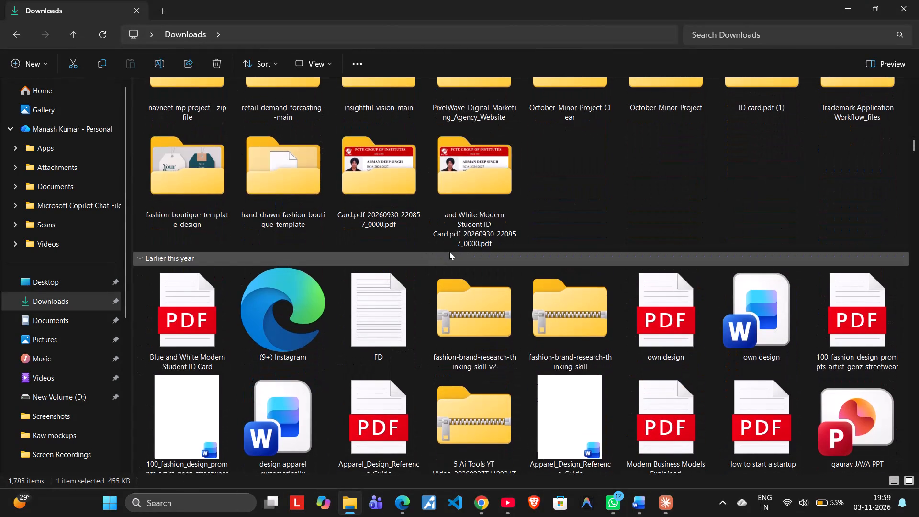
scroll(504, 261, down, 3)
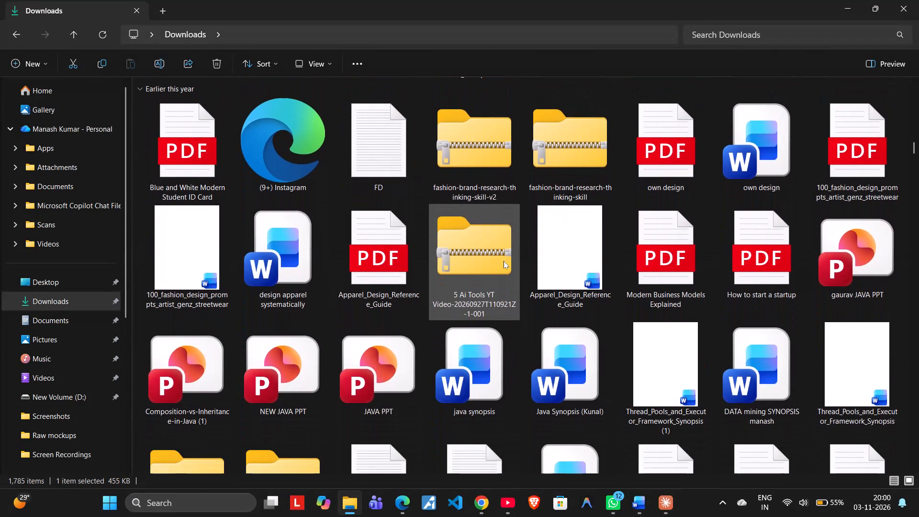
double_click(465, 327)
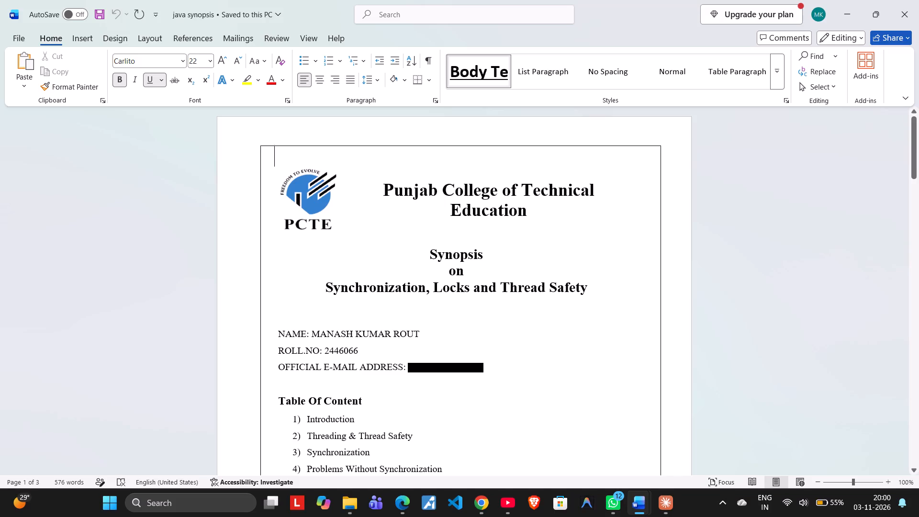
Copy the synopsis header, from the PCTE logo and college title through the "Synopsis" heading, and return to Java_Practical_File.
drag(267, 154, 509, 247)
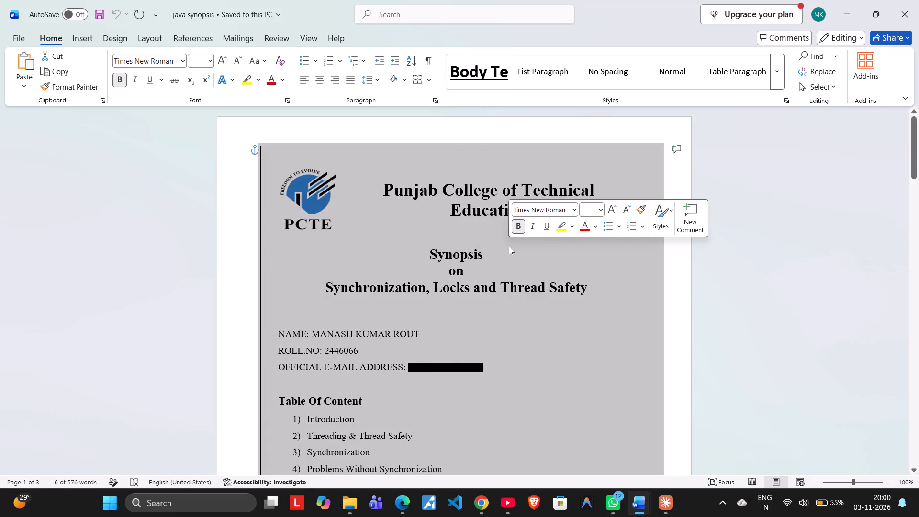
key(ctrl+c)
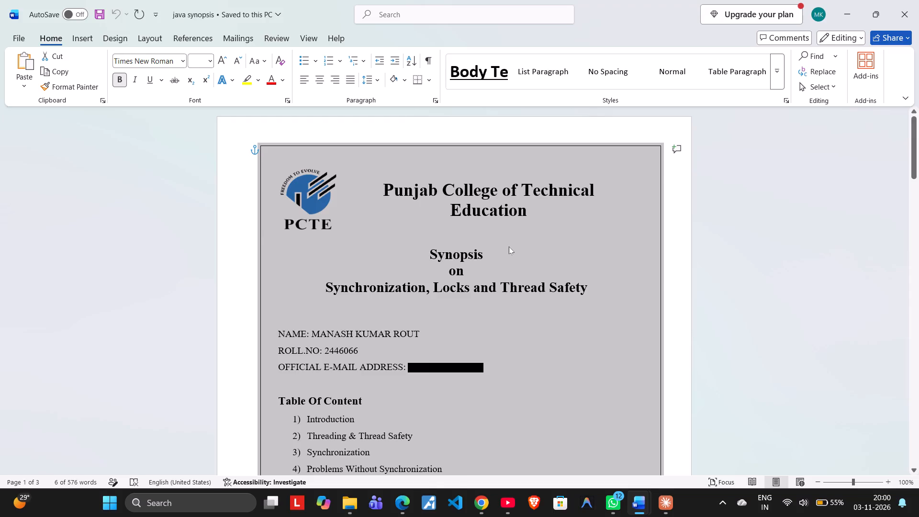
key(alt+Tab)
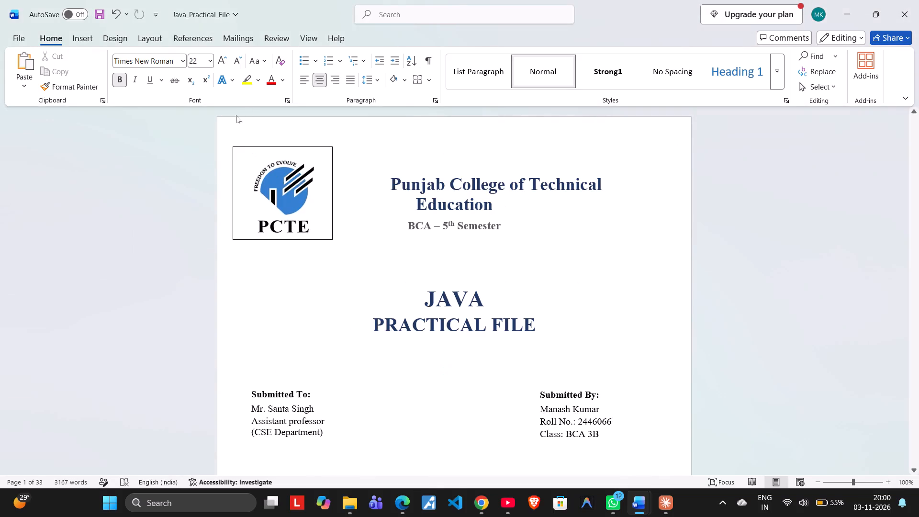
Insert a page break in front of the "Punjab College of Technical Education" title on the cover page.
click(224, 148)
click(224, 193)
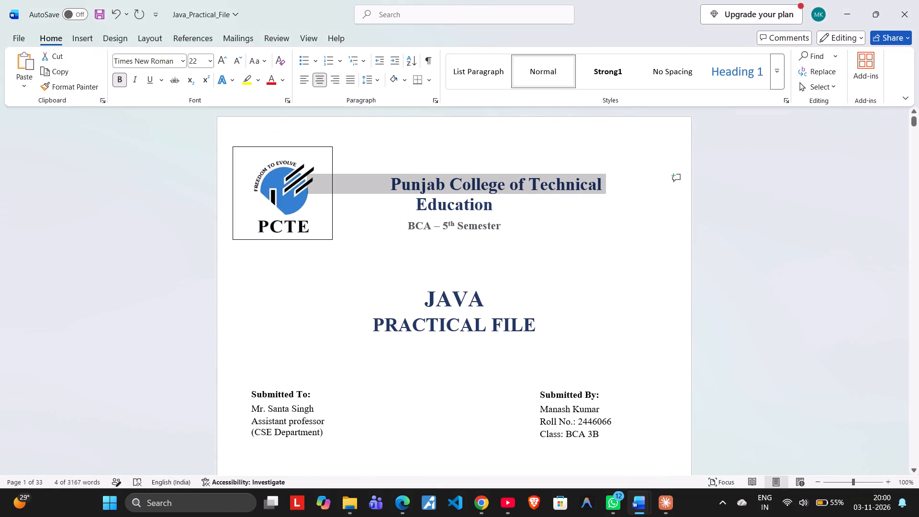
double_click(224, 193)
click(224, 193)
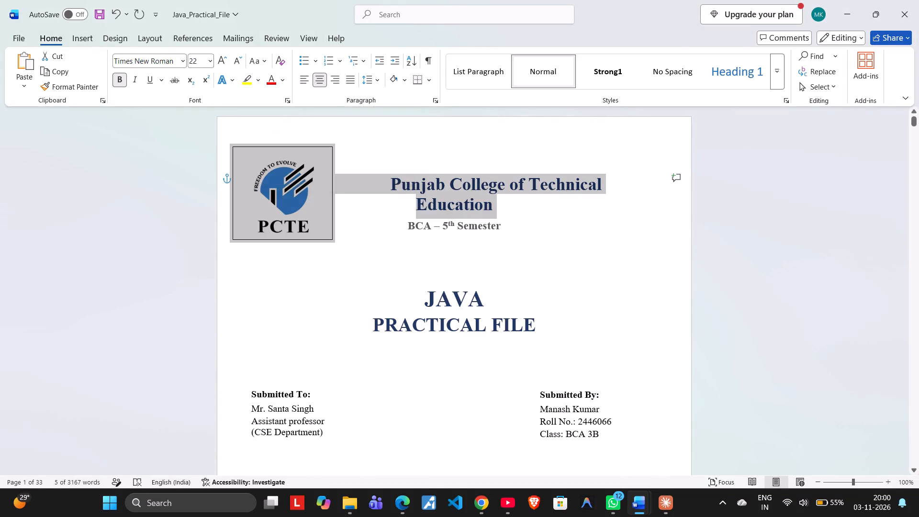
click(224, 193)
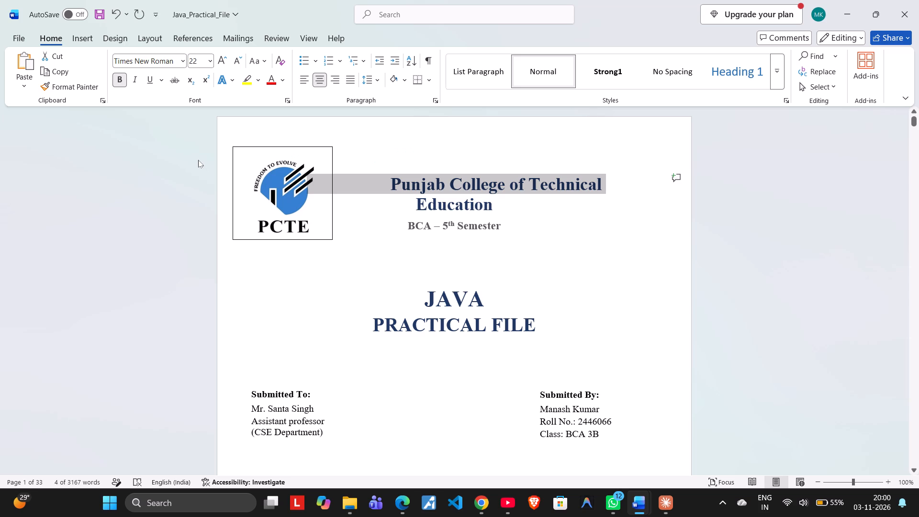
click(220, 153)
click(248, 299)
click(248, 299)
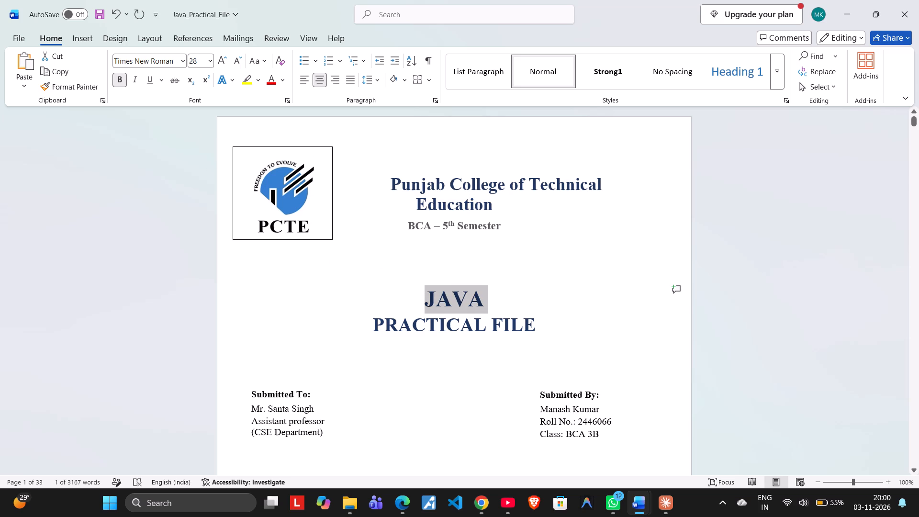
click(262, 279)
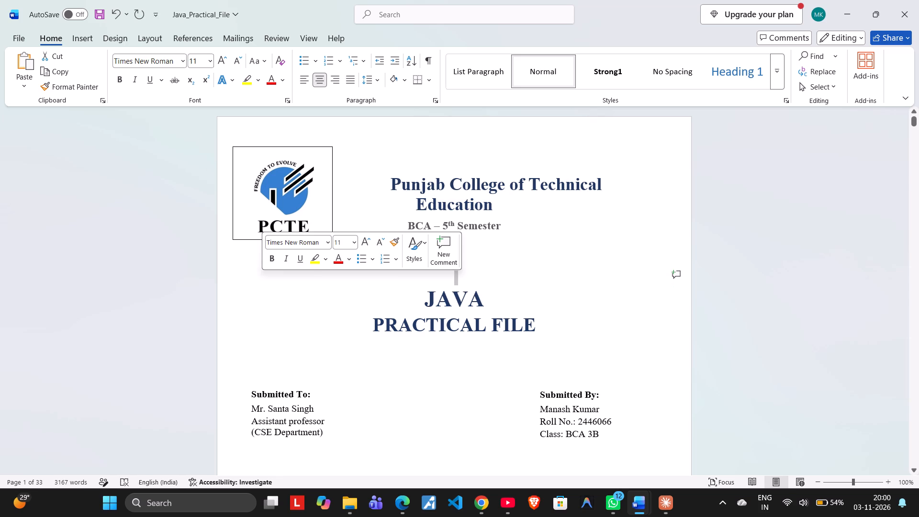
key(Up)
key(Up)
key(Up)
key(Up)
key(Up)
key(Up)
key(Up)
key(Up)
key(Up)
key(Up)
key(Up)
key(Up)
key(Up)
key(Up)
key(Up)
key(Up)
key(Up)
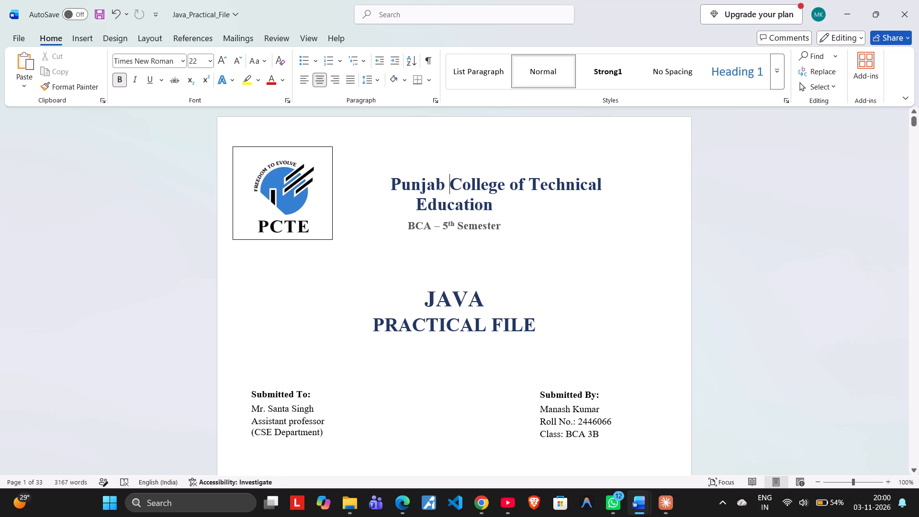
key(Left)
key(Left)
key(Left)
key(Left)
key(Left)
key(Left)
key(Left)
key(Left)
key(Left)
key(Left)
key(Left)
key(Left)
key(Left)
key(Left)
key(Left)
key(Left)
key(Left)
key(Left)
key(Left)
key(Left)
key(ctrl+Return)
Paste the copied synopsis header over the page break line at the top of the new first page.
scroll(262, 279, up, 7)
scroll(303, 147, up, 1)
click(239, 171)
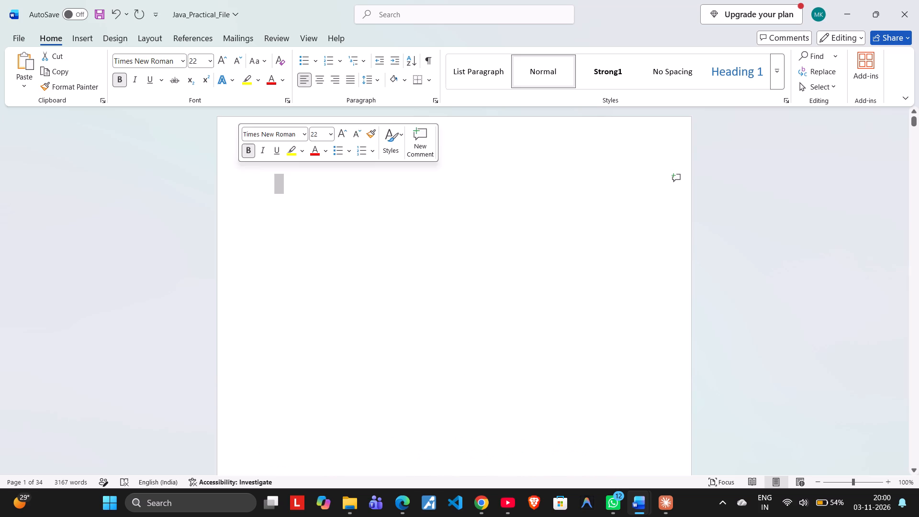
key(ctrl+v)
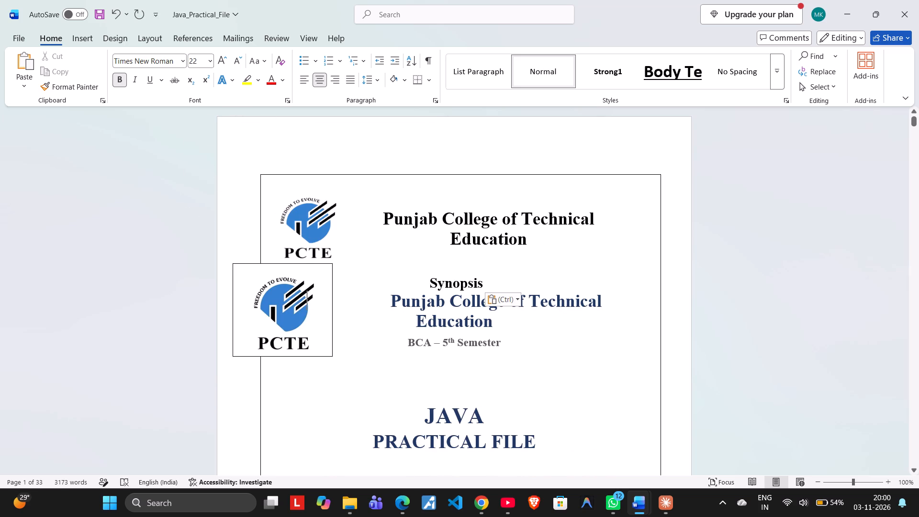
Delete the old text box containing the PCTE logo that overlaps the pasted header.
click(289, 260)
click(258, 266)
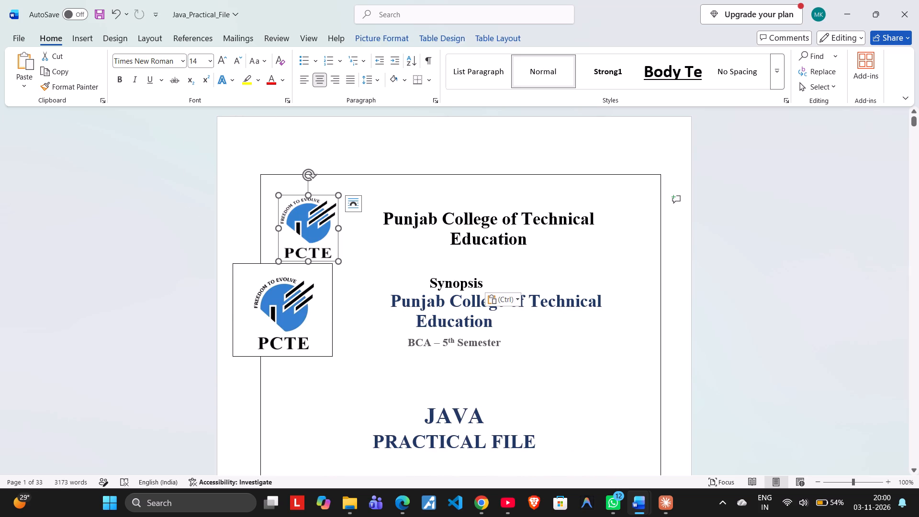
key(BackSpace)
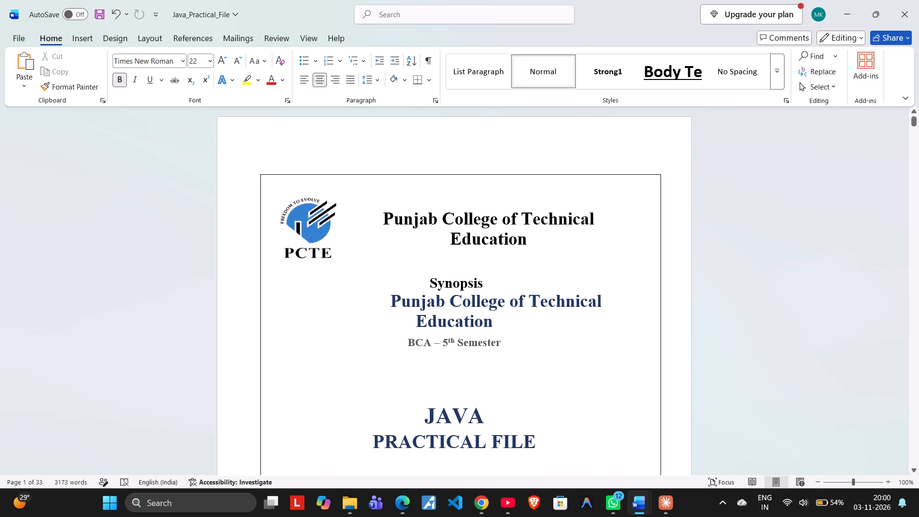
Apply the Narrow margins preset to the document's pages.
scroll(258, 266, down, 5)
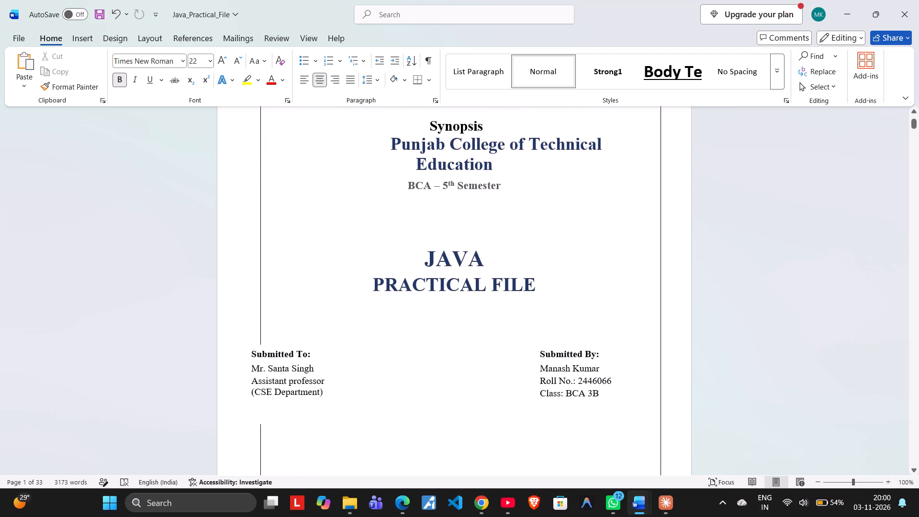
scroll(258, 266, down, 3)
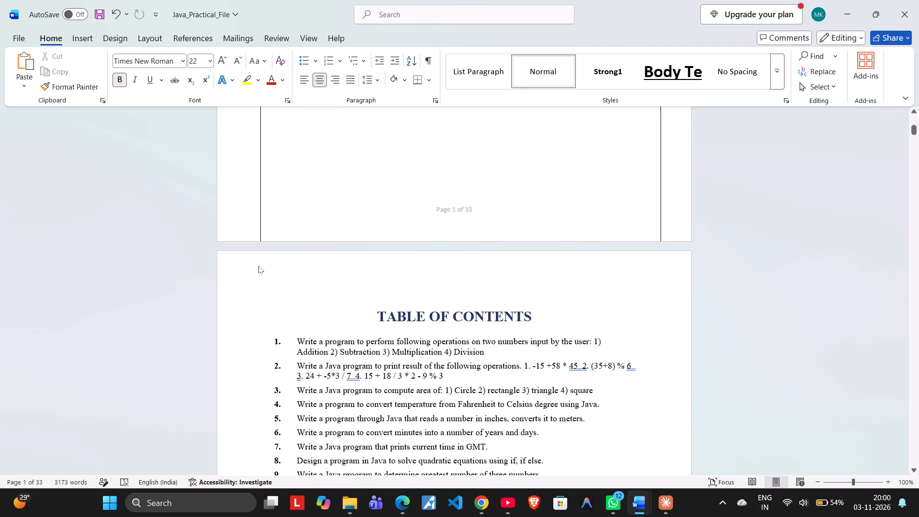
scroll(258, 266, up, 4)
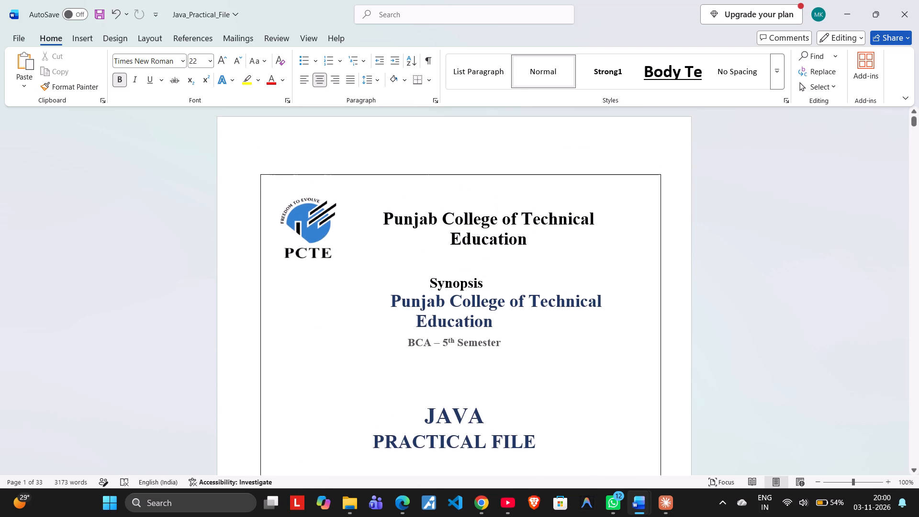
click(243, 157)
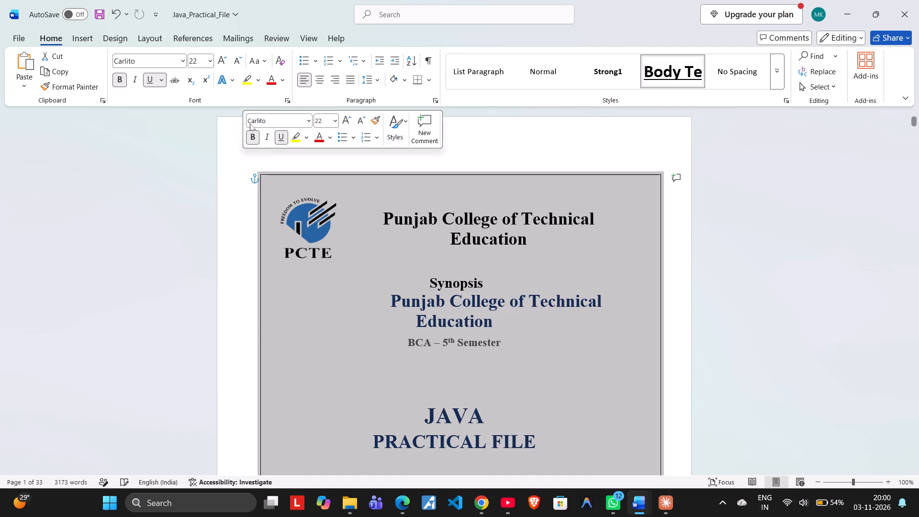
click(144, 31)
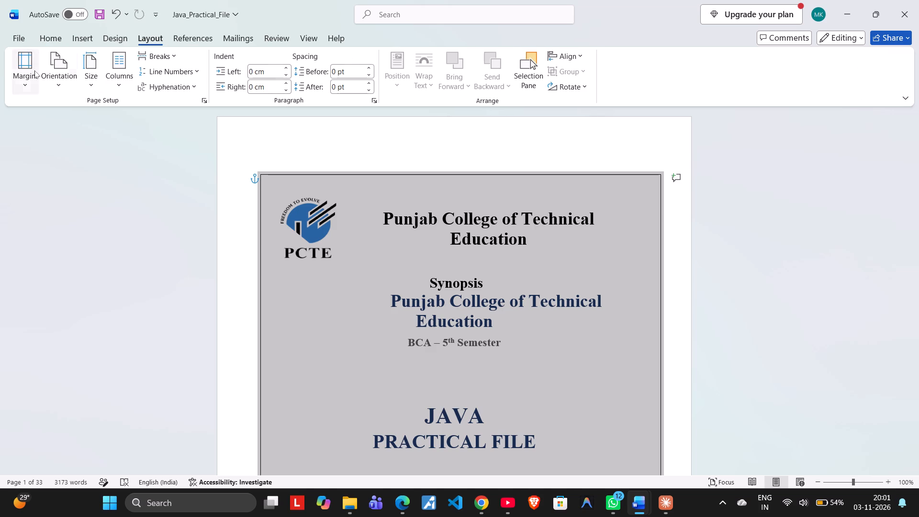
click(34, 70)
click(124, 206)
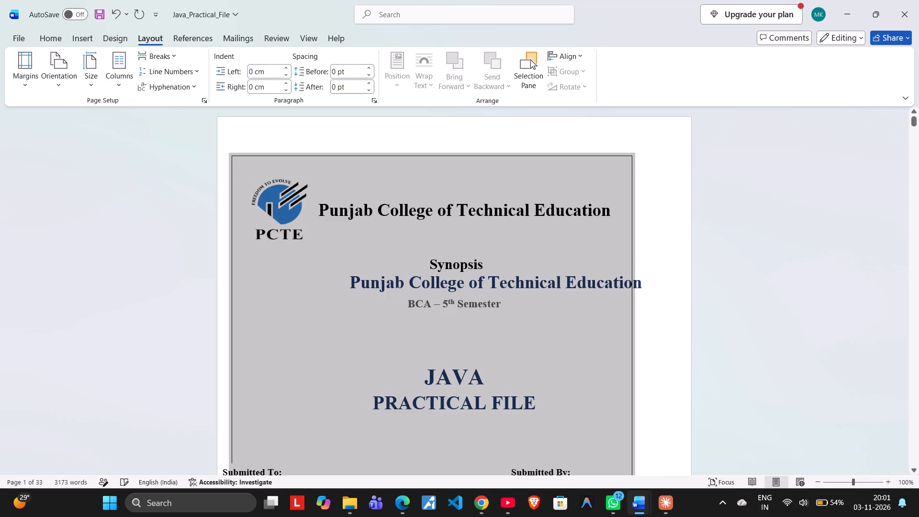
Delete the rectangular border frame pasted around the cover page content.
click(127, 254)
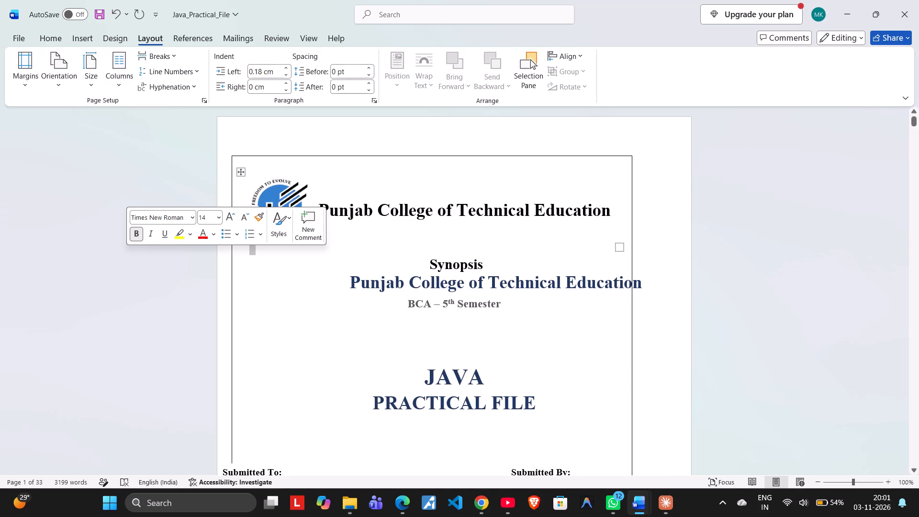
click(413, 156)
key(BackSpace)
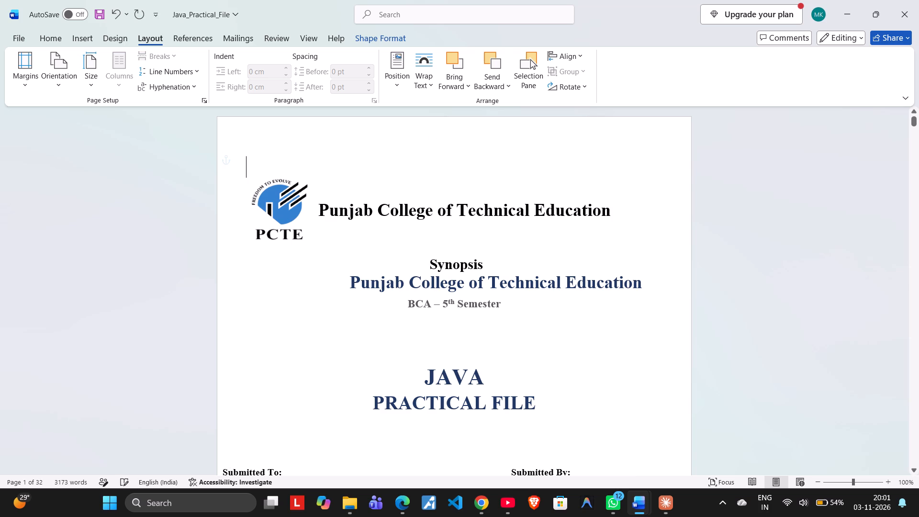
scroll(413, 156, right, 1)
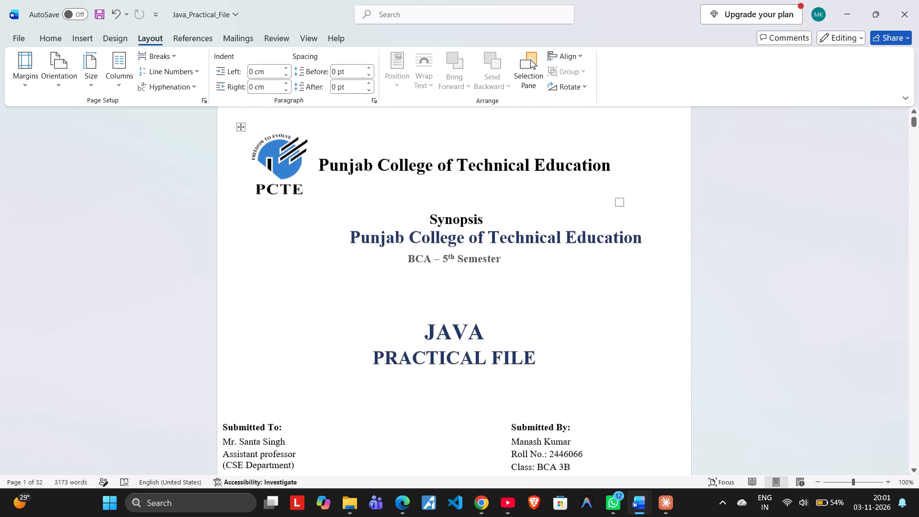
Delete the Synopsis heading and the duplicate blue Punjab College of Technical Education title below the pasted header.
scroll(413, 156, right, 1)
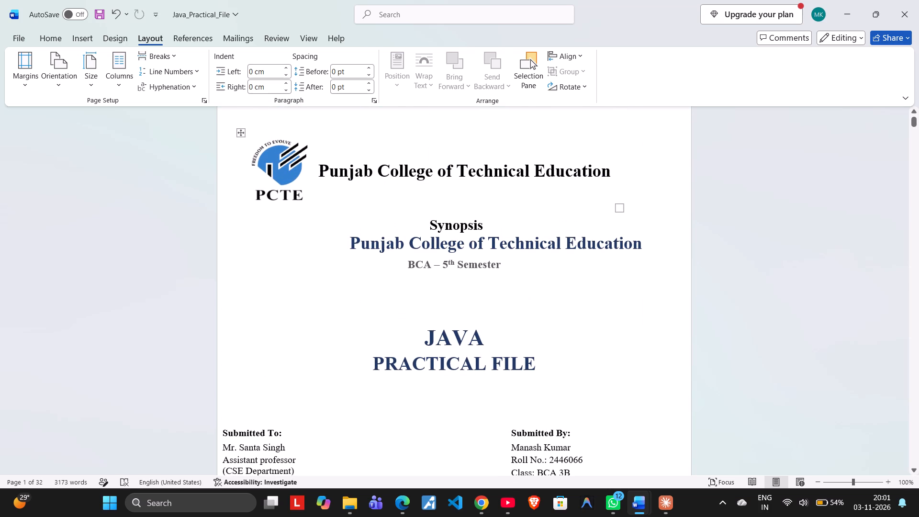
drag(416, 214, 631, 236)
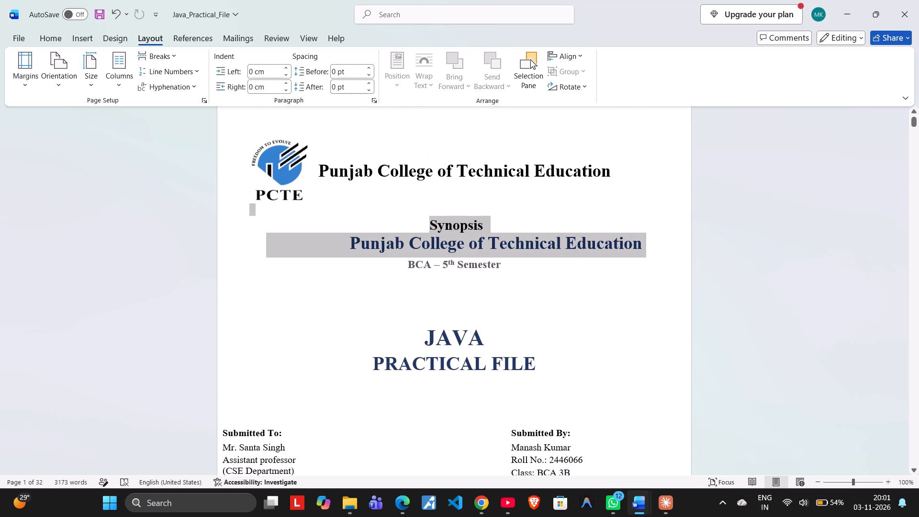
drag(631, 236, 647, 238)
key(BackSpace)
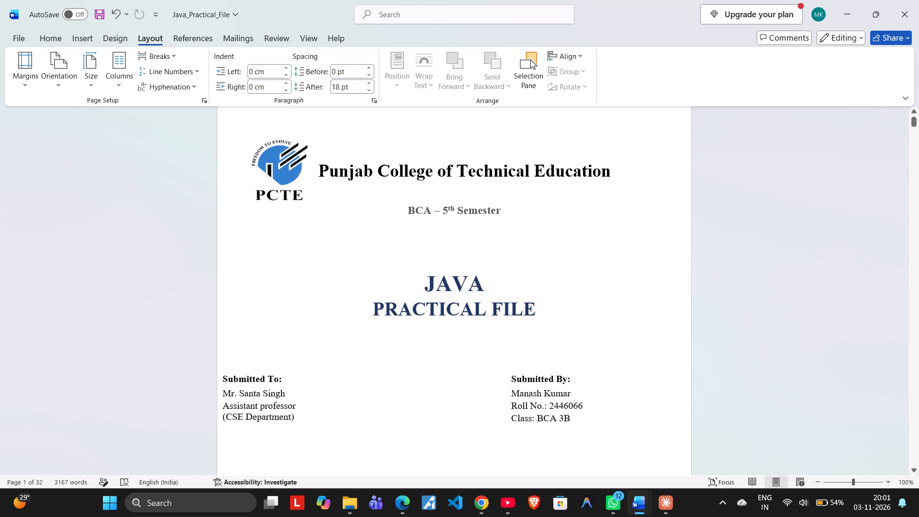
Move the PCTE logo out of the header table to the empty line directly above it on the cover page.
scroll(647, 238, right, 1)
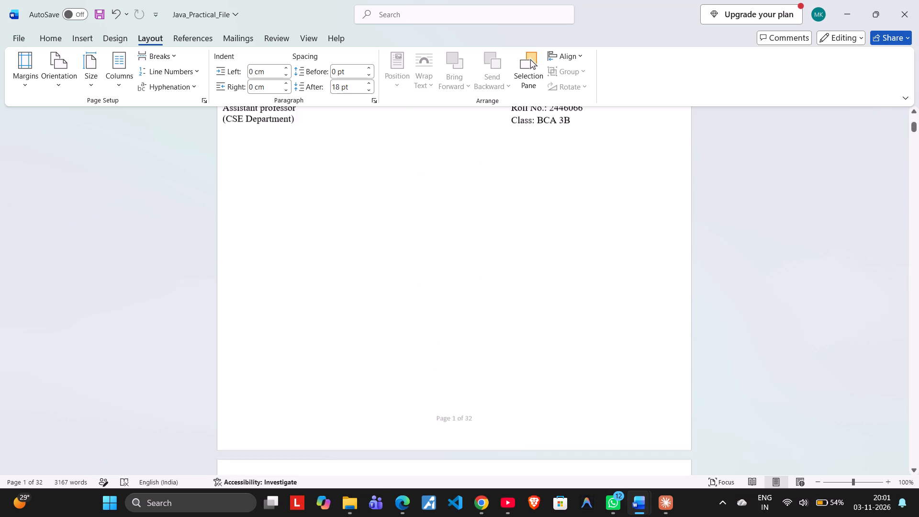
scroll(647, 238, up, 2)
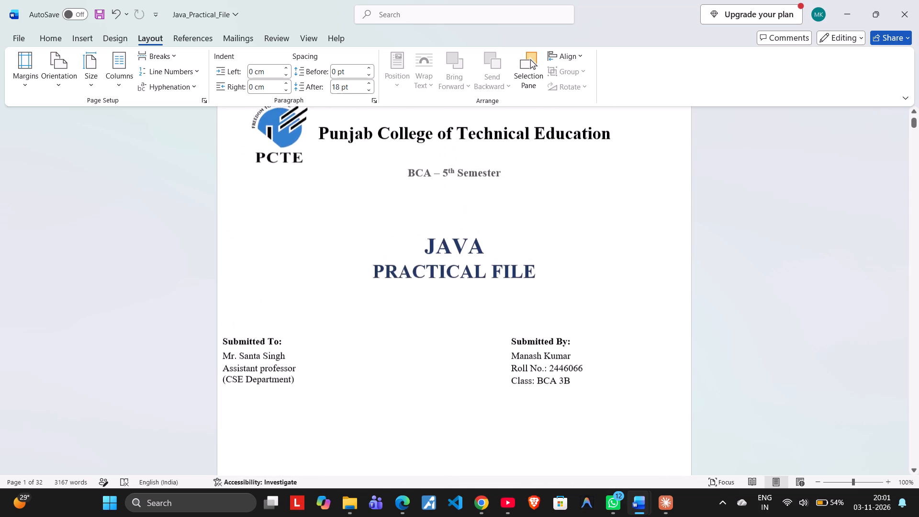
scroll(647, 238, up, 1)
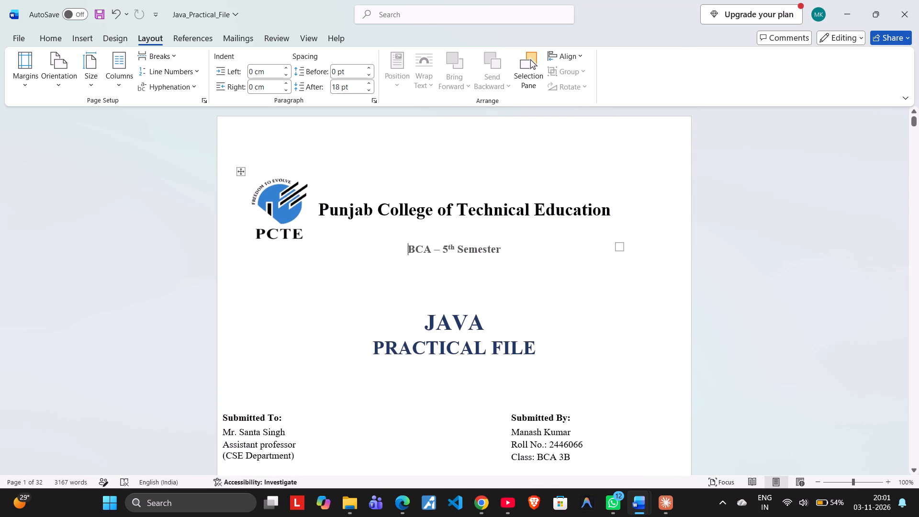
click(281, 199)
drag(281, 199, 277, 170)
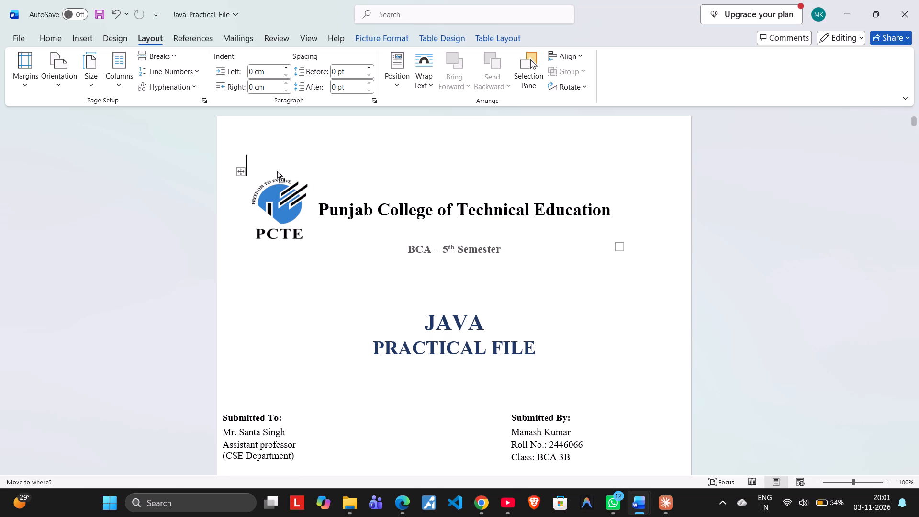
drag(277, 170, 275, 157)
drag(270, 177, 246, 121)
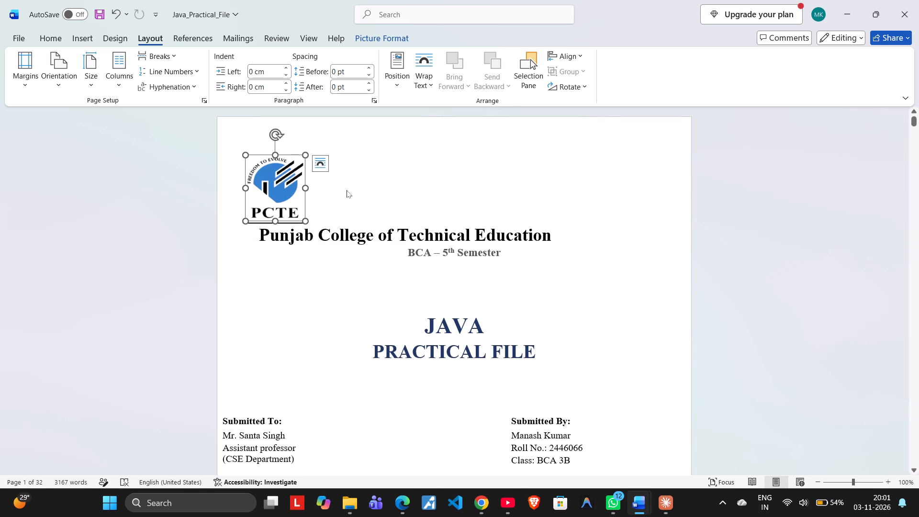
Try to move the Punjab College of Technical Education title up beside the PCTE logo.
click(258, 236)
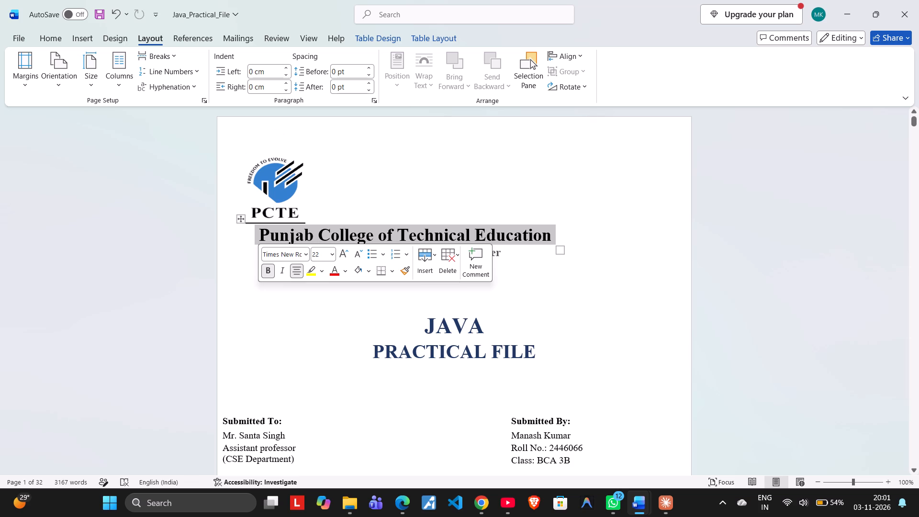
drag(337, 228, 387, 190)
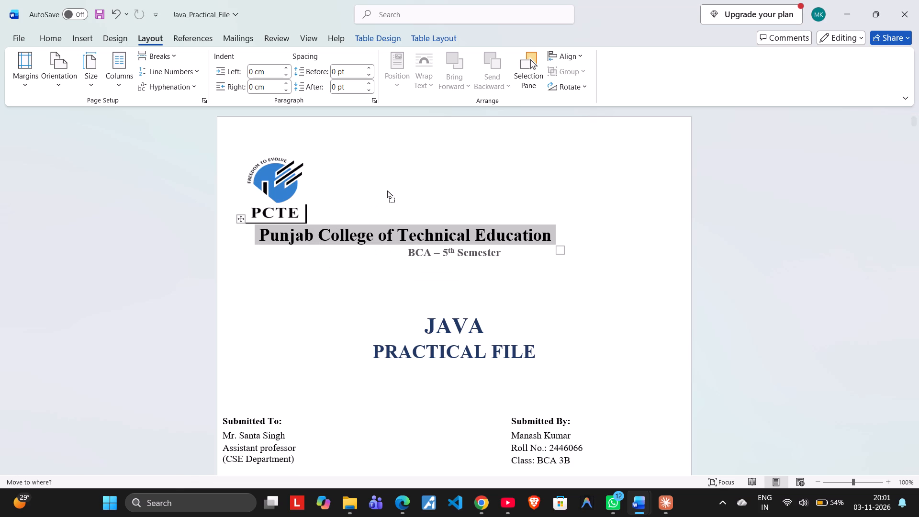
drag(387, 190, 409, 178)
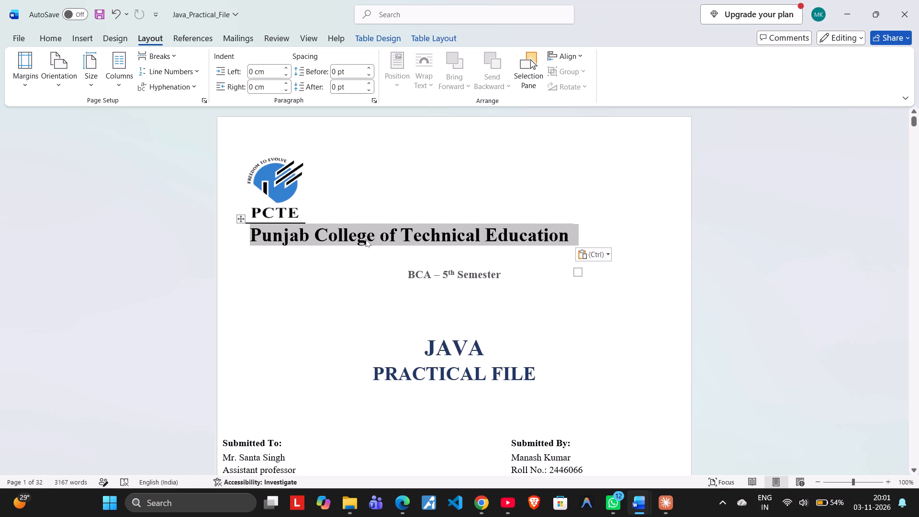
click(366, 239)
double_click(366, 239)
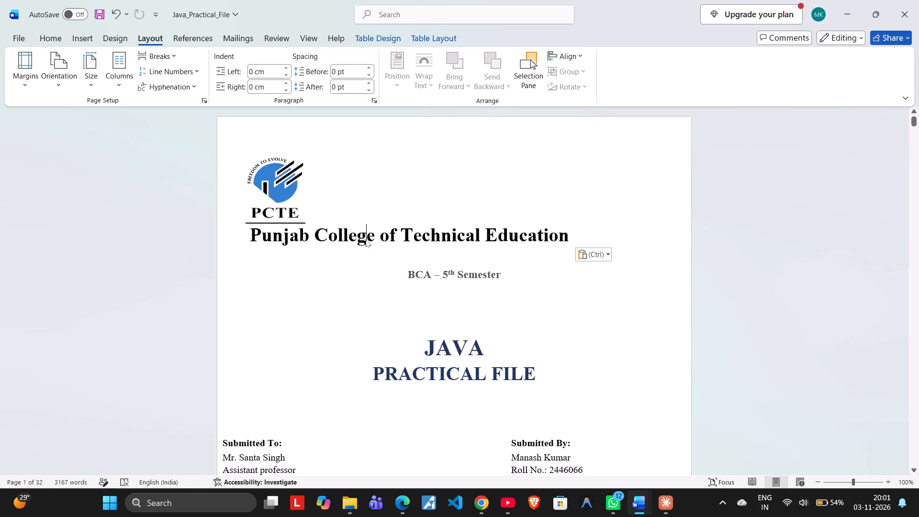
double_click(366, 239)
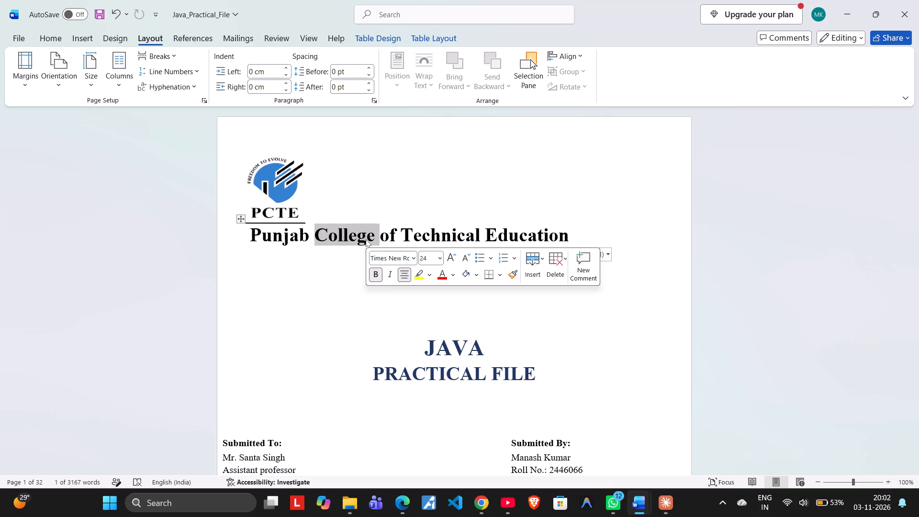
click(338, 242)
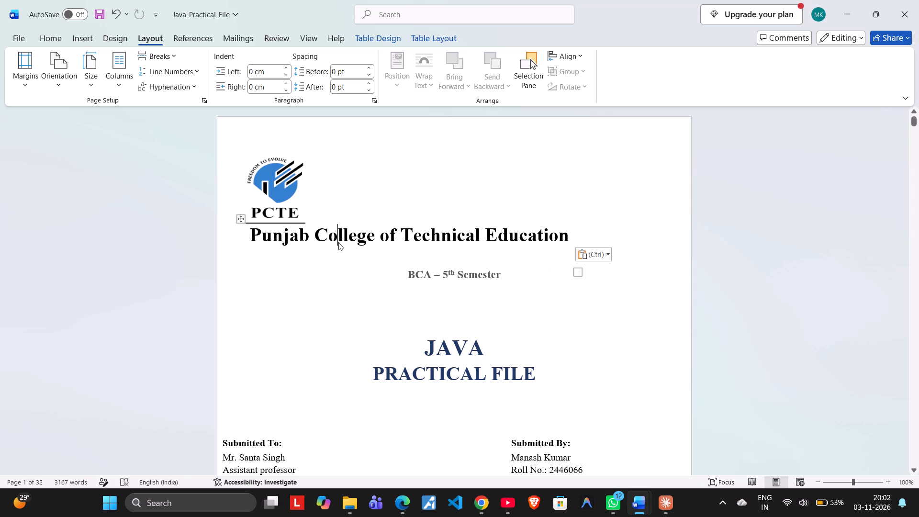